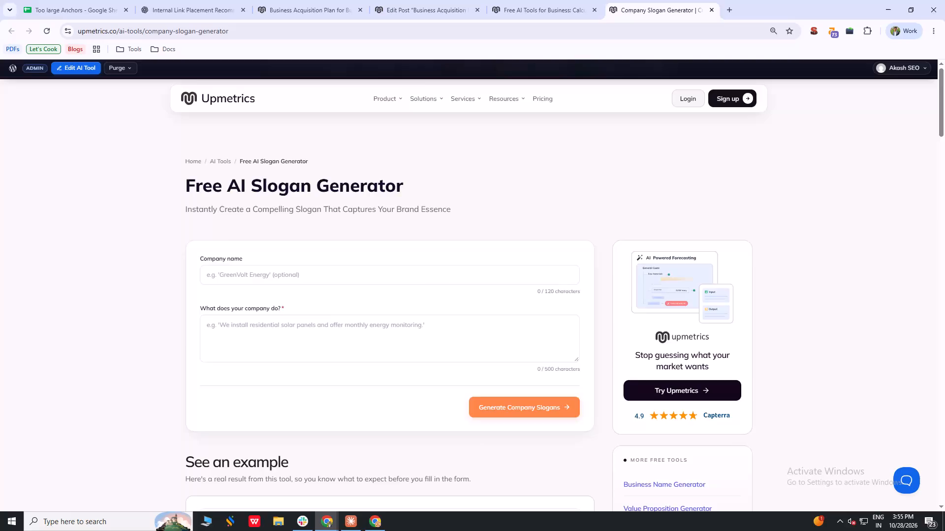
Close the Company Slogan Generator page.
{"action": "key", "text": "ctrl+w"}
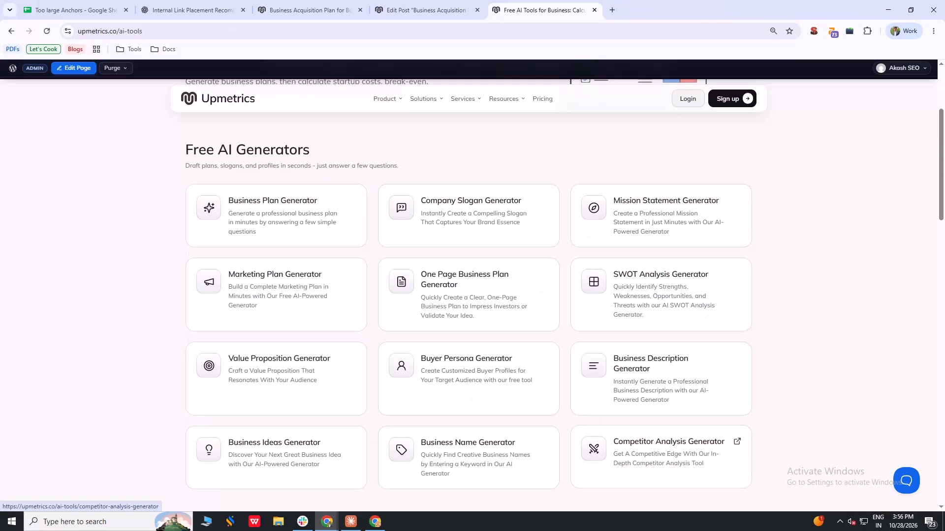
Search the Too large Anchors sheet for the URL path of the business plan for buying an existing business article.
{"action": "left_click", "coordinate": [285, 0]}
{"action": "left_click", "coordinate": [390, 0]}
{"action": "left_click", "coordinate": [559, 0]}
{"action": "left_click", "coordinate": [437, 3]}
{"action": "left_click", "coordinate": [320, 0]}
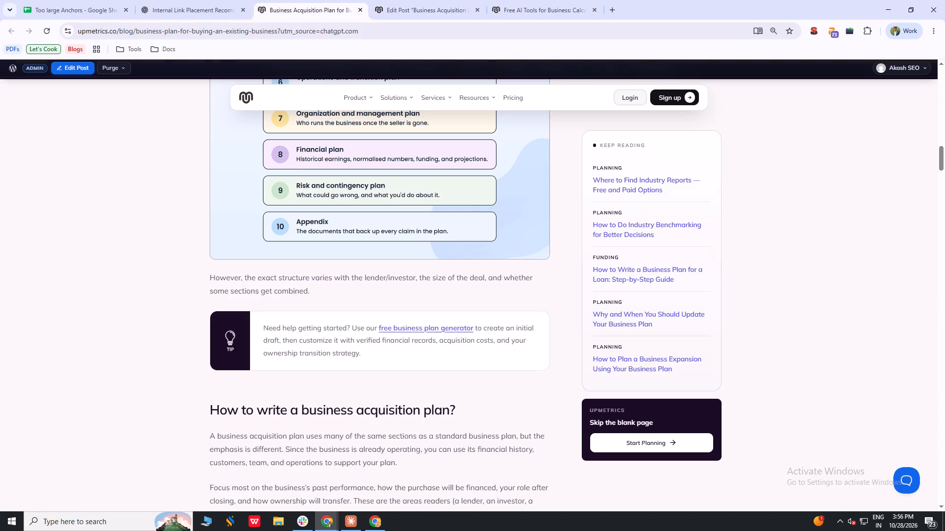
{"action": "left_click_drag", "start_coordinate": [236, 27], "coordinate": [124, 32]}
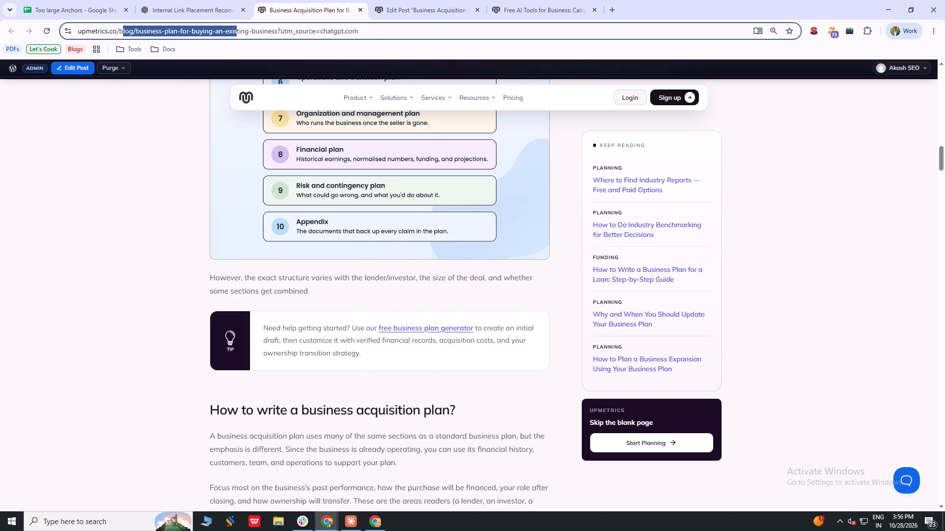
{"action": "key", "text": "ctrl+c"}
{"action": "left_click", "coordinate": [64, 0]}
{"action": "key", "text": "ctrl+d"}
{"action": "key", "text": "ctrl+f"}
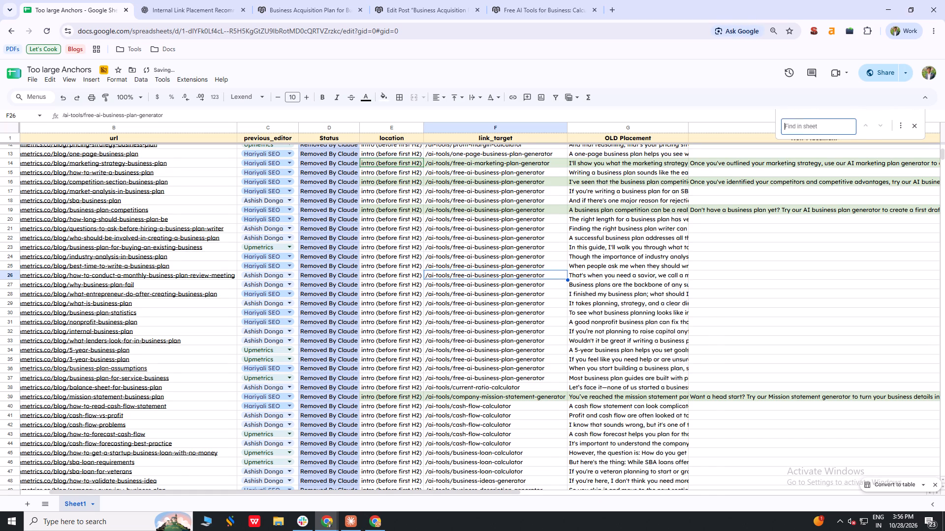
{"action": "key", "text": "ctrl+v"}
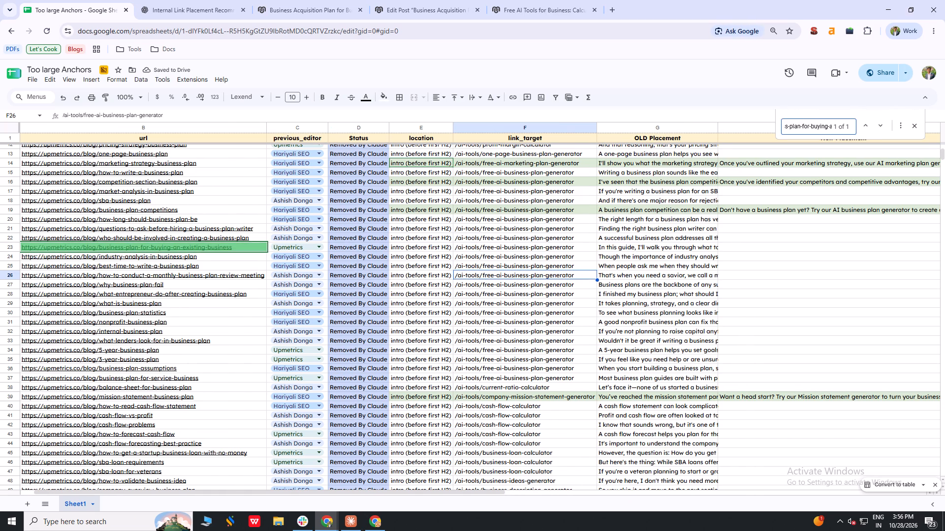
{"action": "left_click", "coordinate": [635, 249]}
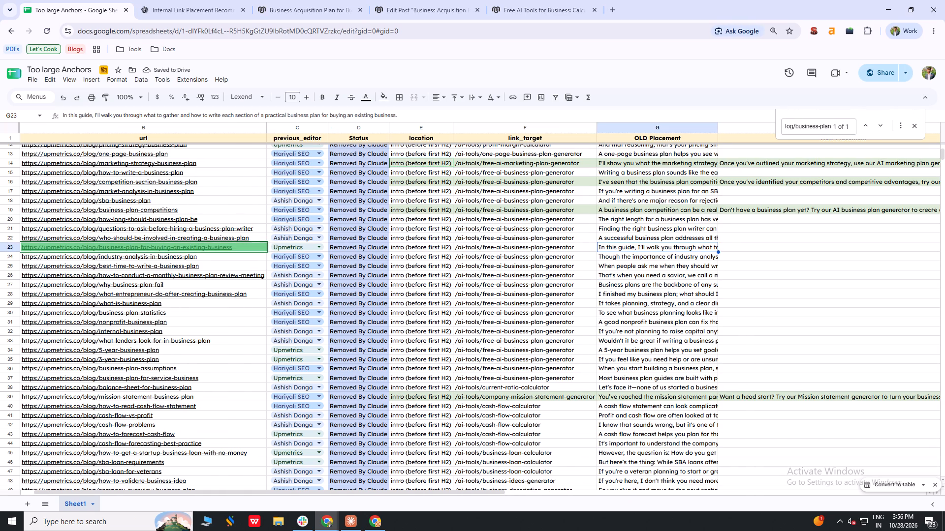
Copy the live article's tip text starting "Need help getting started?" into the New Placement cell of the buying-an-existing-business row.
{"action": "left_click", "coordinate": [190, 0]}
{"action": "left_click", "coordinate": [302, 0]}
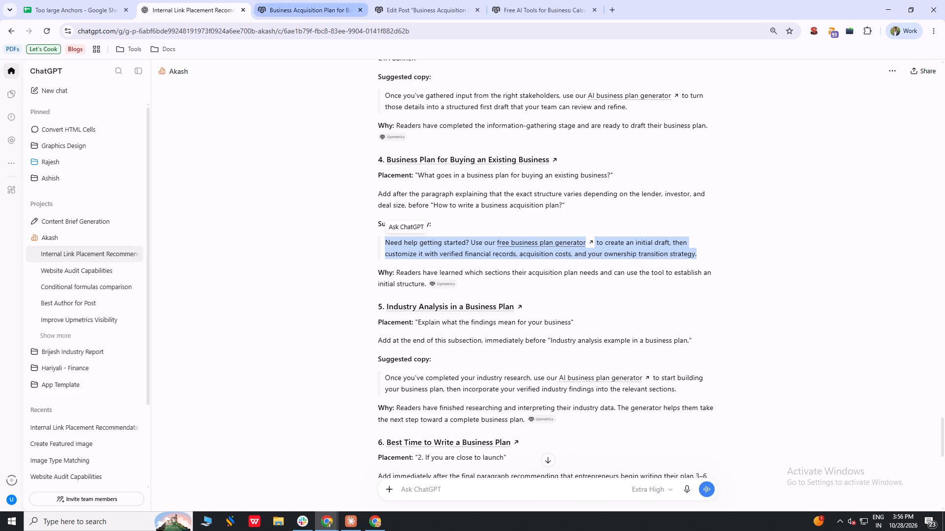
{"action": "left_click_drag", "start_coordinate": [264, 330], "coordinate": [328, 347]}
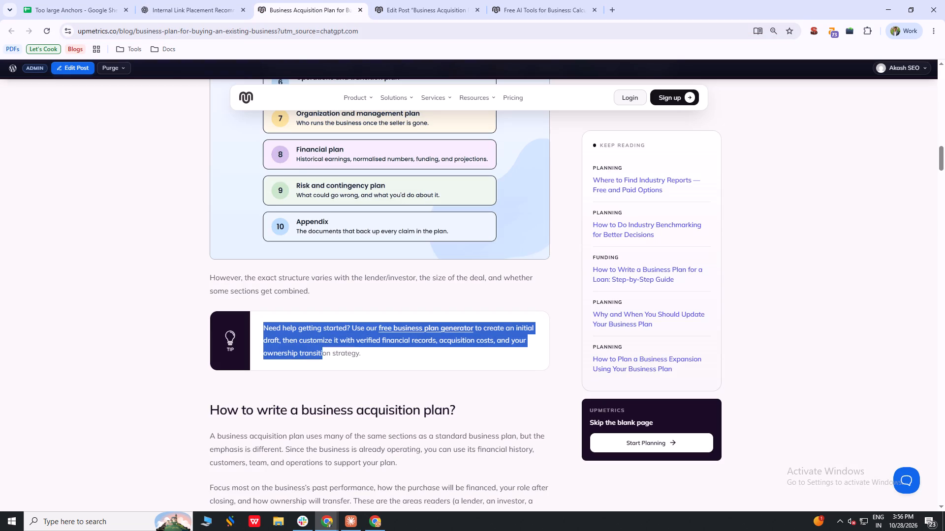
{"action": "left_click_drag", "start_coordinate": [328, 347], "coordinate": [363, 351]}
{"action": "key", "text": "ctrl+c"}
{"action": "key", "text": "ctrl+c"}
{"action": "key", "text": "ctrl+c"}
{"action": "key", "text": "ctrl+c"}
{"action": "left_click", "coordinate": [68, 0]}
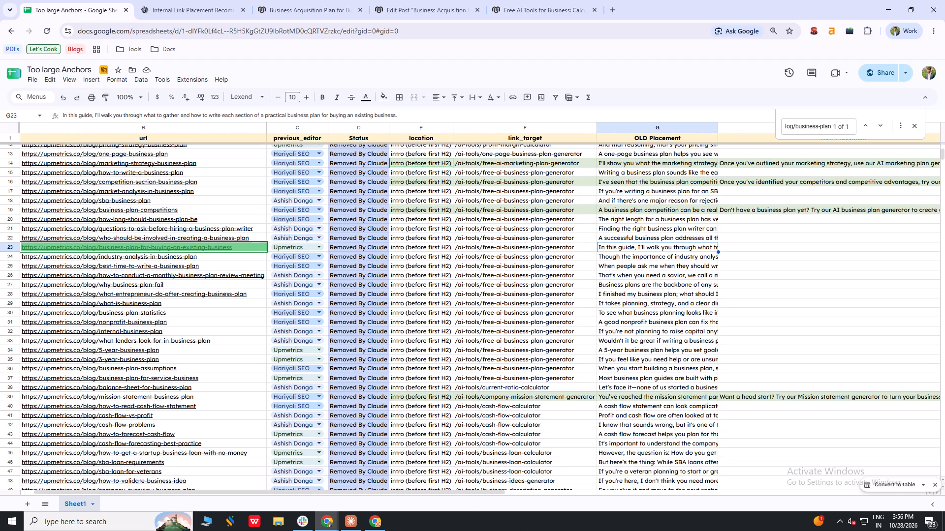
{"action": "double_click", "coordinate": [729, 243]}
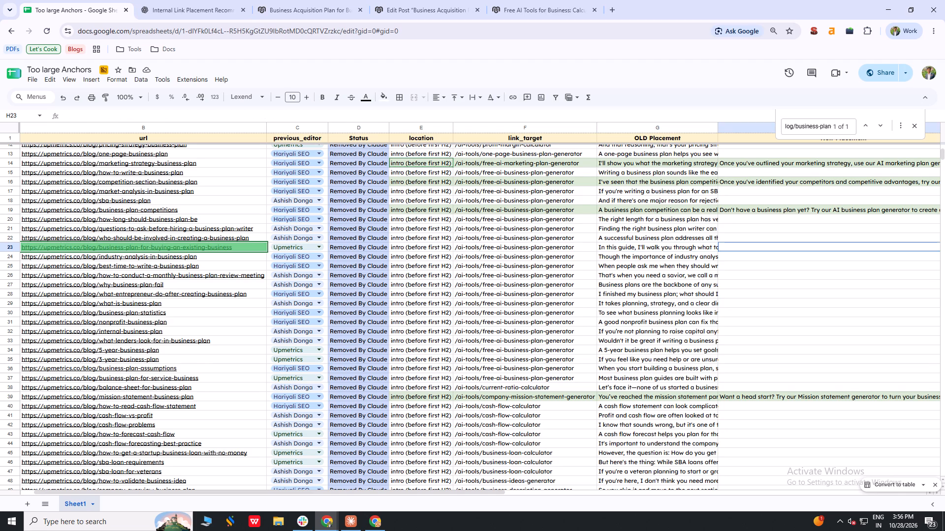
{"action": "double_click", "coordinate": [734, 246]}
{"action": "key", "text": "ctrl+v"}
{"action": "left_click", "coordinate": [724, 297]}
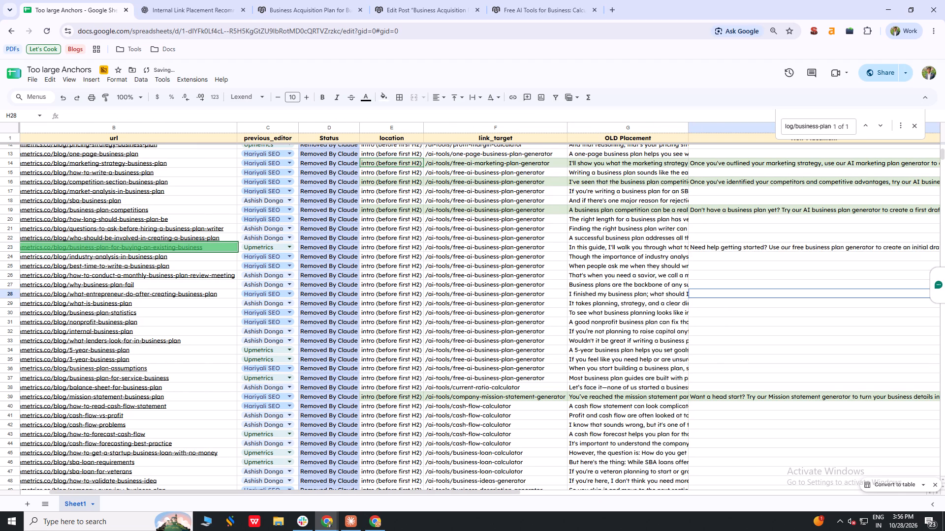
Fill the buying-an-existing-business row from the location cell through the New Placement cell with light green.
{"action": "left_click_drag", "start_coordinate": [390, 249], "coordinate": [717, 245]}
{"action": "left_click", "coordinate": [380, 100]}
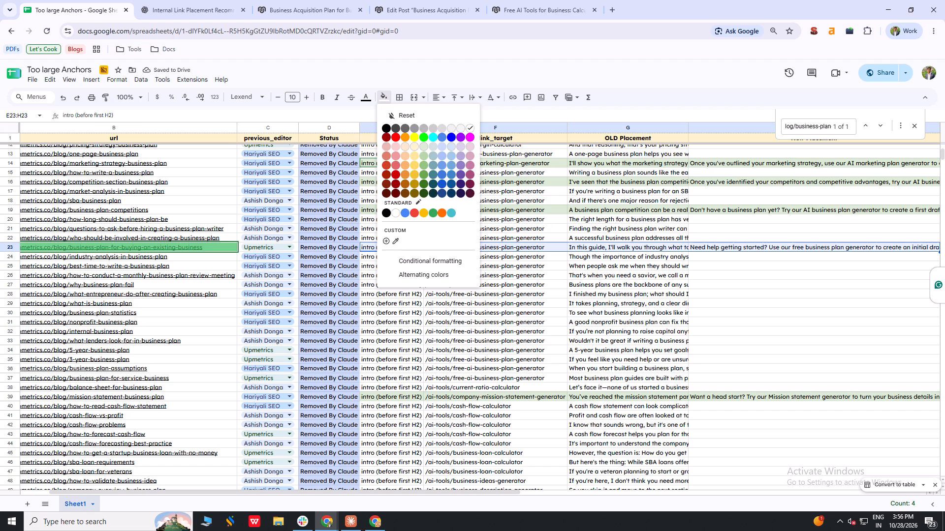
{"action": "left_click", "coordinate": [423, 145]}
{"action": "left_click", "coordinate": [481, 280]}
Open the buying-an-existing-business article from its sheet link and search the page for the text recorded under New Placement.
{"action": "left_click", "coordinate": [208, 247]}
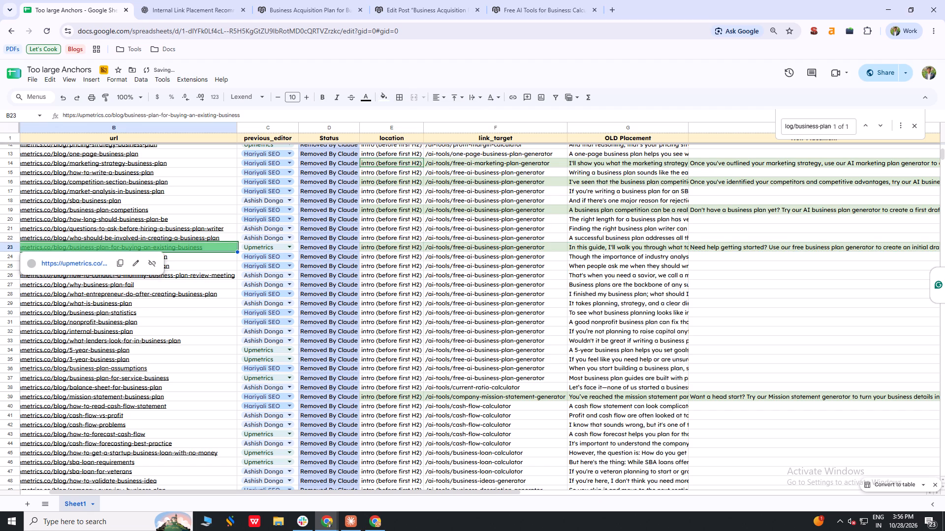
{"action": "left_click", "coordinate": [706, 247]}
{"action": "key", "text": "ctrl+c"}
{"action": "key", "text": "ctrl+c"}
{"action": "key", "text": "ctrl+c"}
{"action": "key", "text": "ctrl+c"}
{"action": "left_click", "coordinate": [211, 248]}
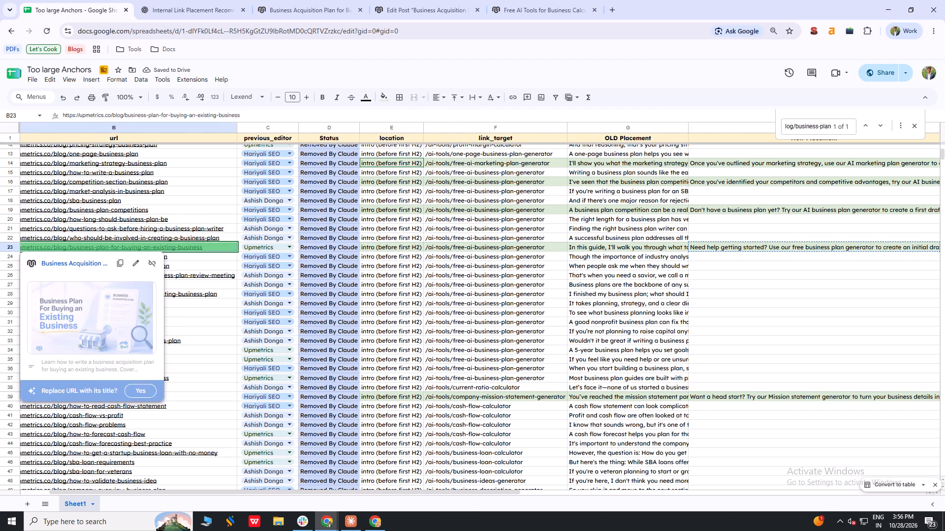
{"action": "left_click", "coordinate": [65, 264]}
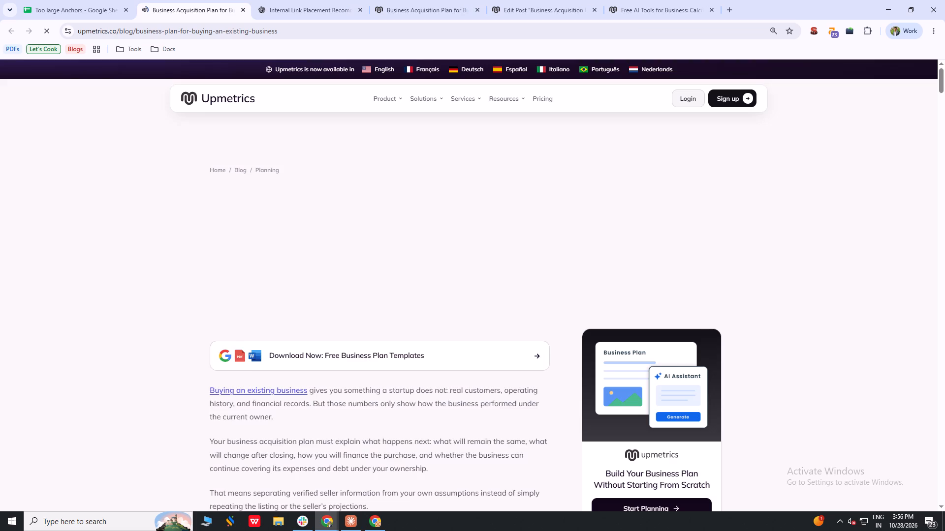
{"action": "key", "text": "ctrl+f"}
{"action": "key", "text": "ctrl+v"}
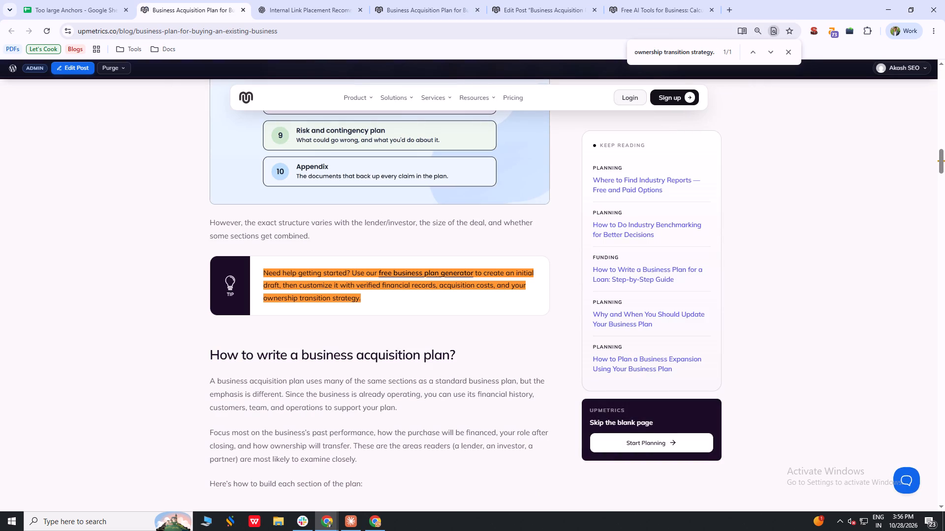
{"action": "left_click", "coordinate": [790, 48]}
{"action": "left_click", "coordinate": [805, 211]}
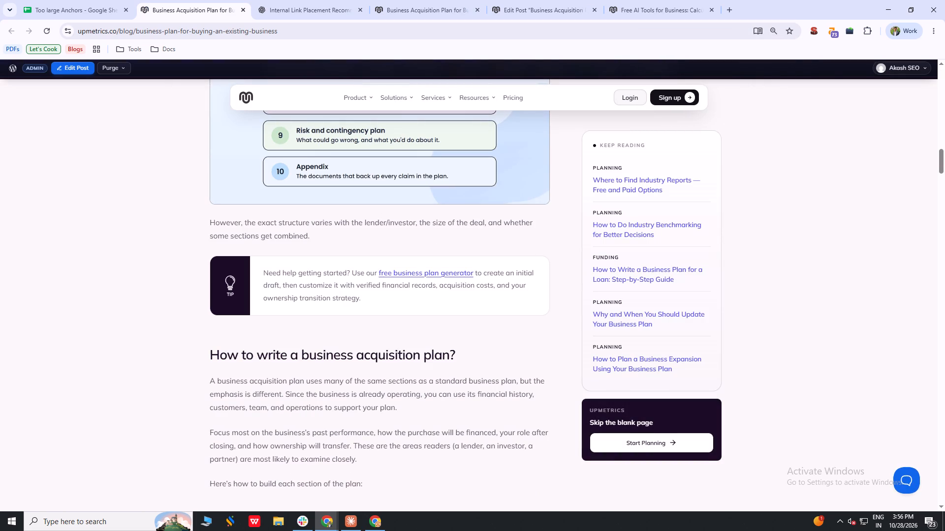
{"action": "scroll", "coordinate": [161, 222], "scroll_direction": "up", "scroll_amount": 2}
Close both Business Acquisition Plan article pages, its post editor and the Free AI Tools page.
{"action": "middle_click", "coordinate": [185, 0]}
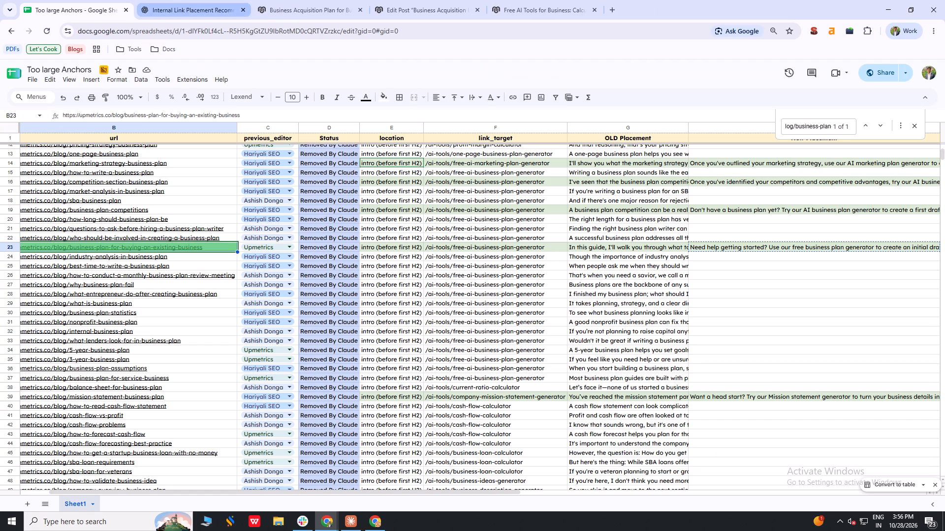
{"action": "left_click", "coordinate": [331, 0]}
{"action": "middle_click", "coordinate": [318, 0]}
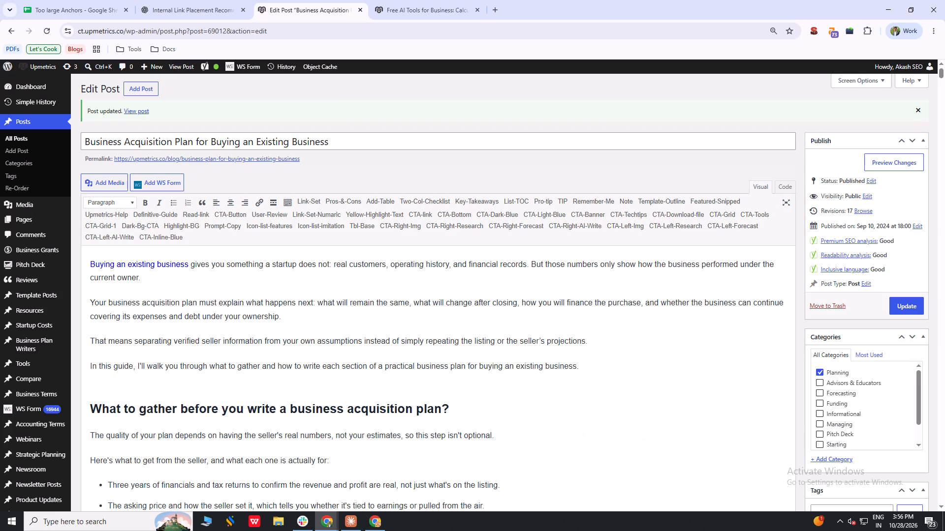
{"action": "middle_click", "coordinate": [324, 0]}
{"action": "middle_click", "coordinate": [319, 0]}
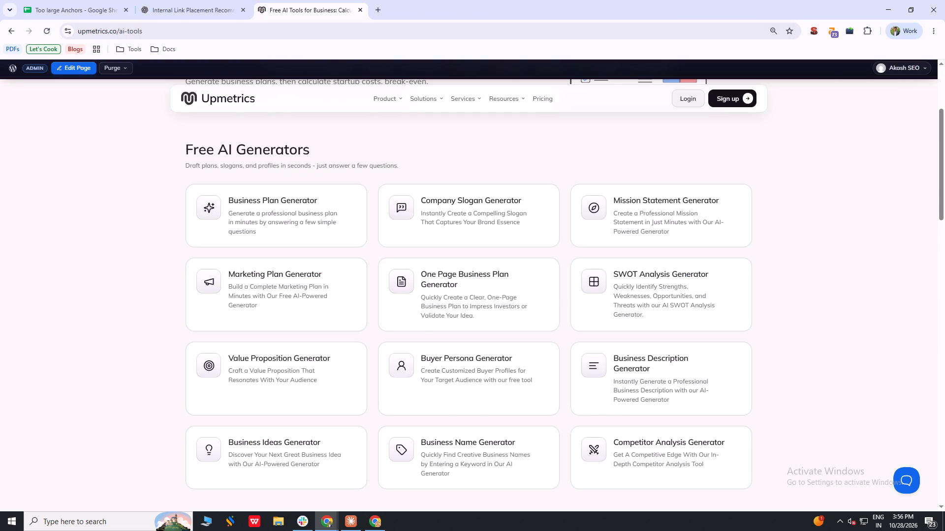
Open the Industry Analysis in a Business Plan article from recommendation 5 in the ChatGPT conversation.
{"action": "left_click", "coordinate": [85, 0]}
{"action": "left_click", "coordinate": [191, 0]}
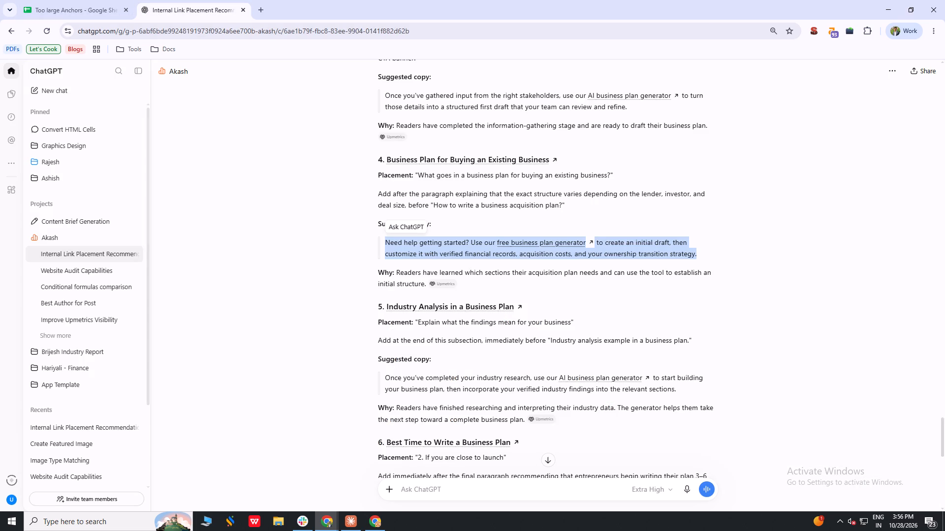
{"action": "scroll", "coordinate": [631, 223], "scroll_direction": "down", "scroll_amount": 1}
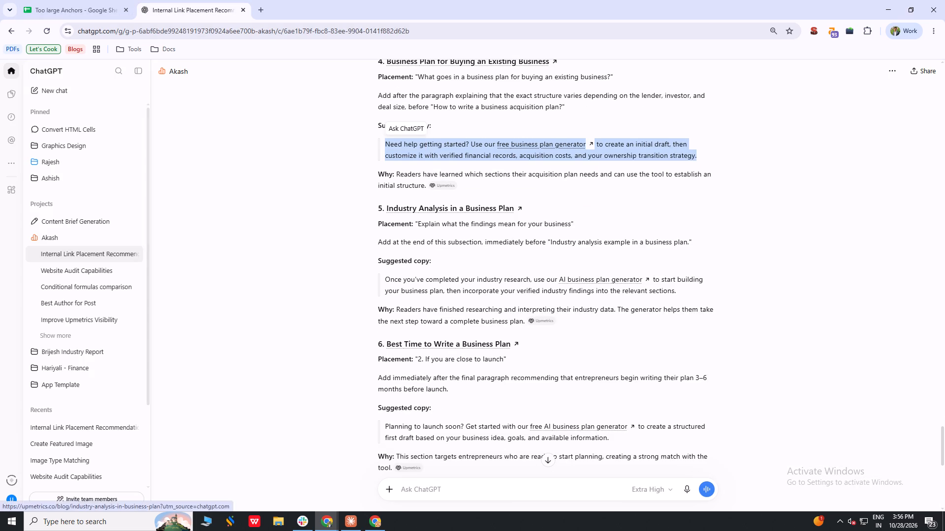
{"action": "left_click", "coordinate": [438, 207]}
{"action": "left_click", "coordinate": [200, 0]}
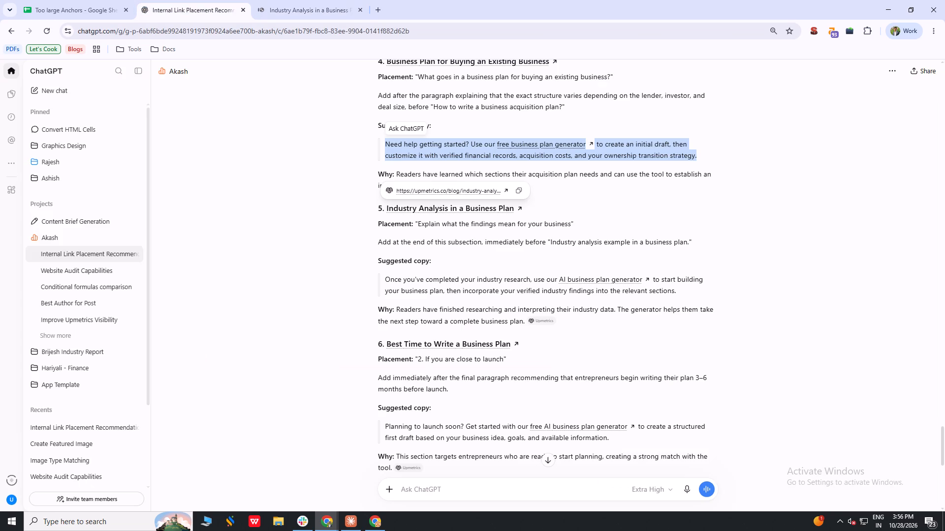
{"action": "left_click_drag", "start_coordinate": [427, 224], "coordinate": [537, 224]}
{"action": "key", "text": "ctrl+c"}
{"action": "left_click", "coordinate": [298, 5]}
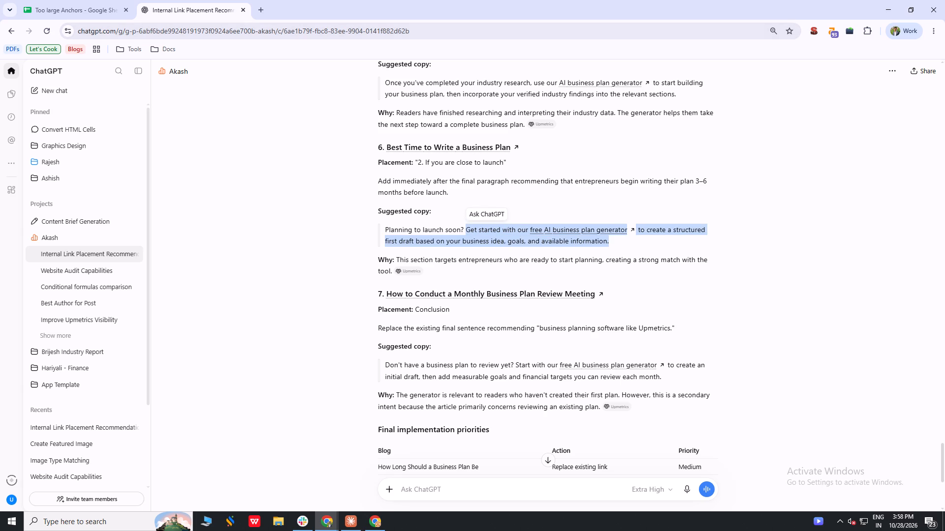
Reopen the Best Time to Write a Business Plan article, open its post for editing and find "2. If you are close to launch".
{"action": "left_click", "coordinate": [431, 145]}
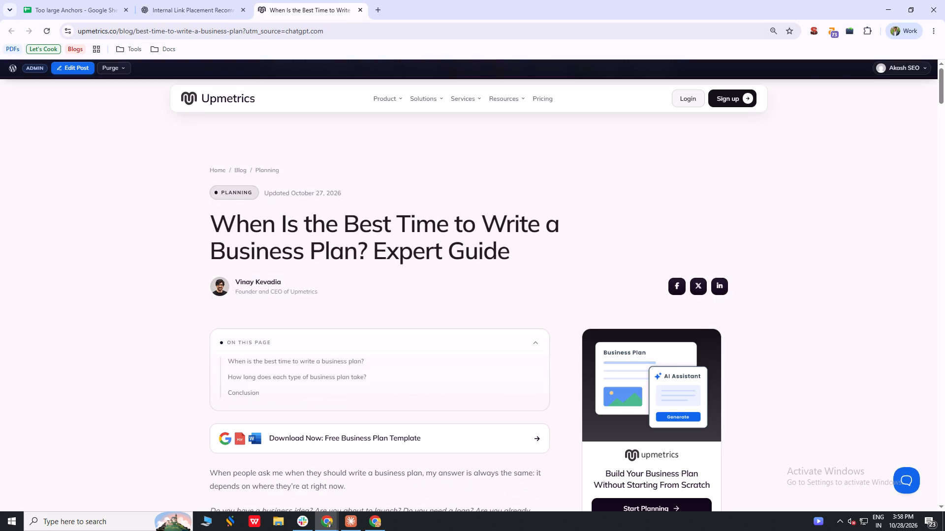
{"action": "left_click", "coordinate": [71, 69], "text": "ctrl"}
{"action": "left_click", "coordinate": [422, 0]}
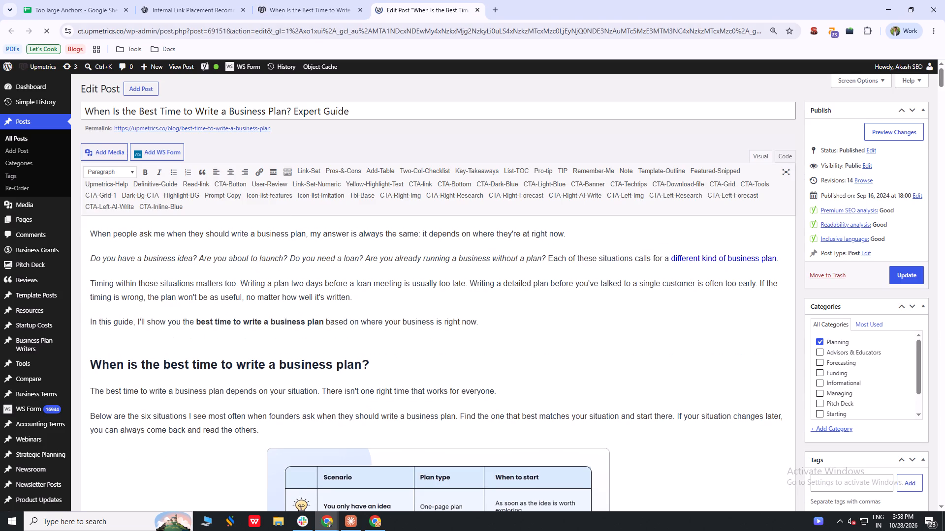
{"action": "key", "text": "ctrl+f"}
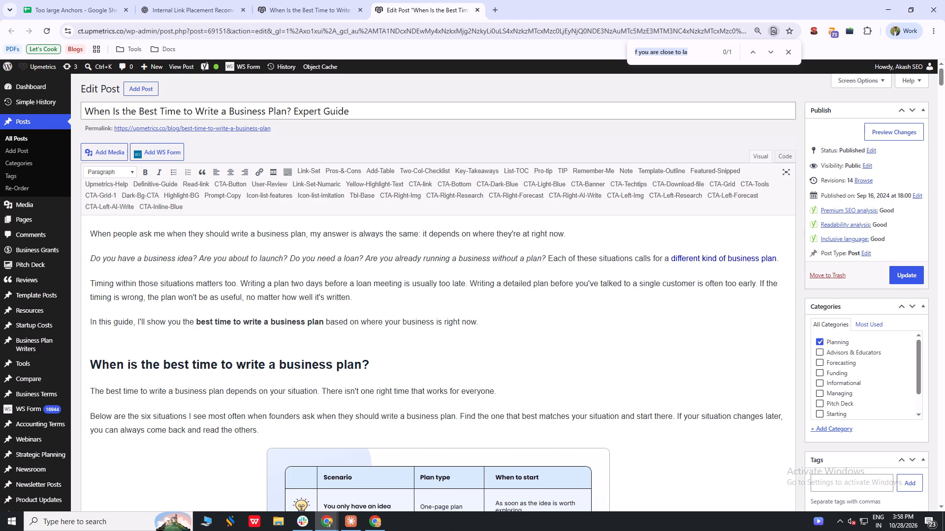
{"action": "left_click", "coordinate": [770, 49]}
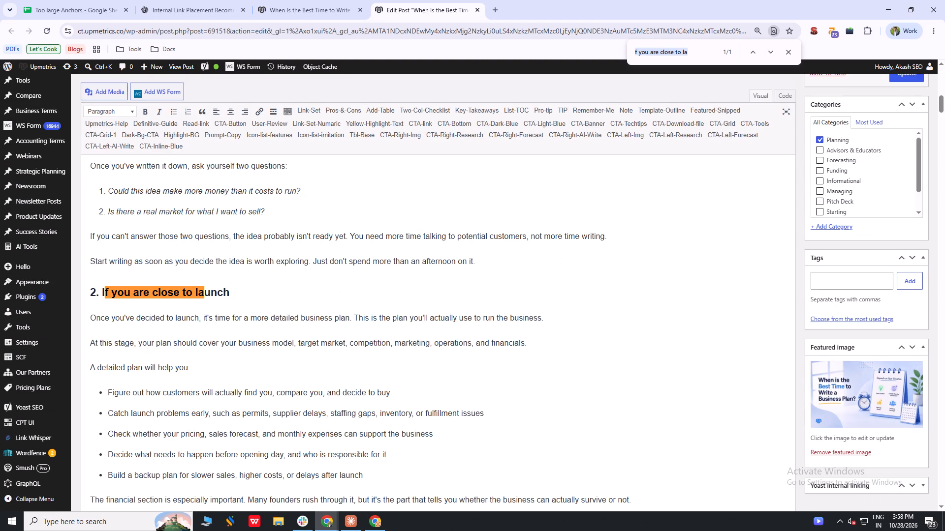
Insert a TIP box before the heading "2. If you are close to launch" and fill it with the copied generator sentence.
{"action": "left_click", "coordinate": [506, 261]}
{"action": "left_click", "coordinate": [189, 267]}
{"action": "left_click", "coordinate": [242, 266]}
{"action": "left_click", "coordinate": [279, 263]}
{"action": "left_click", "coordinate": [322, 263]}
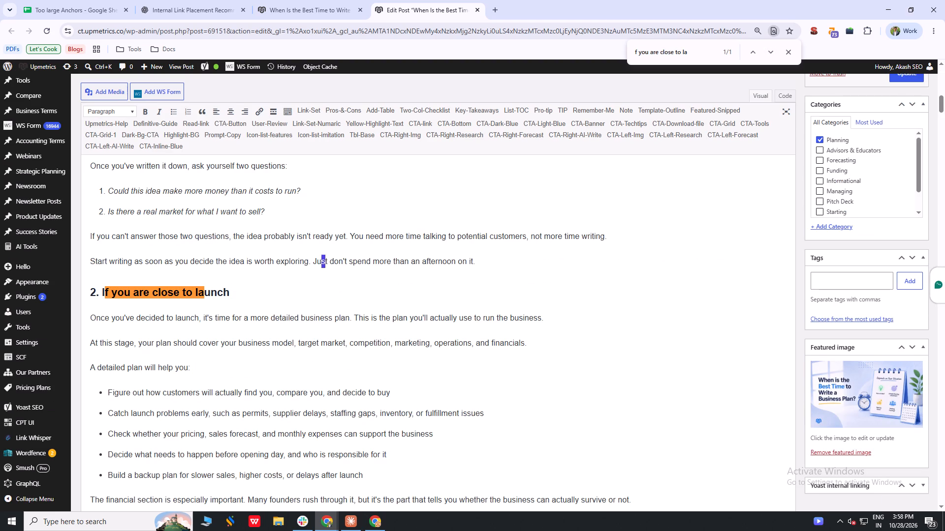
{"action": "left_click", "coordinate": [378, 262]}
{"action": "left_click", "coordinate": [466, 262]}
{"action": "left_click", "coordinate": [507, 265]}
{"action": "key", "text": "Return"}
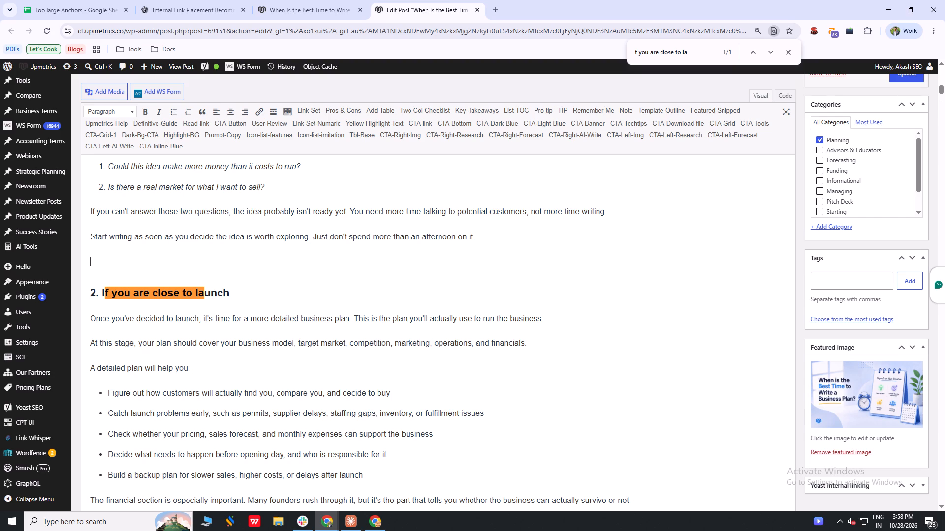
{"action": "left_click", "coordinate": [540, 112]}
{"action": "key", "text": "ctrl+z"}
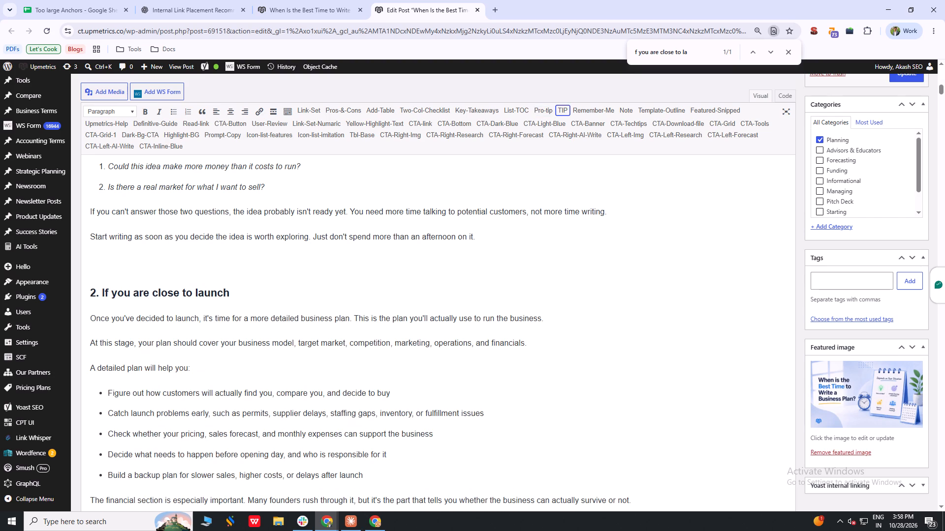
{"action": "left_click", "coordinate": [561, 110]}
{"action": "left_click_drag", "start_coordinate": [321, 243], "coordinate": [146, 243]}
{"action": "key", "text": "ctrl+v"}
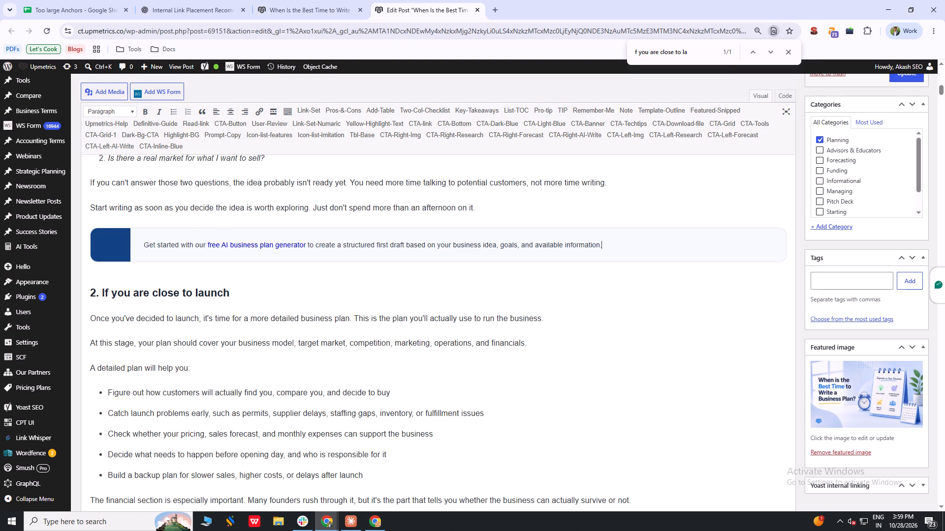
Remove "?utm_source=chatgpt.com" from the tip's "free AI business plan generator" link and proofread the sentence.
{"action": "left_click", "coordinate": [250, 245]}
{"action": "left_click", "coordinate": [317, 258]}
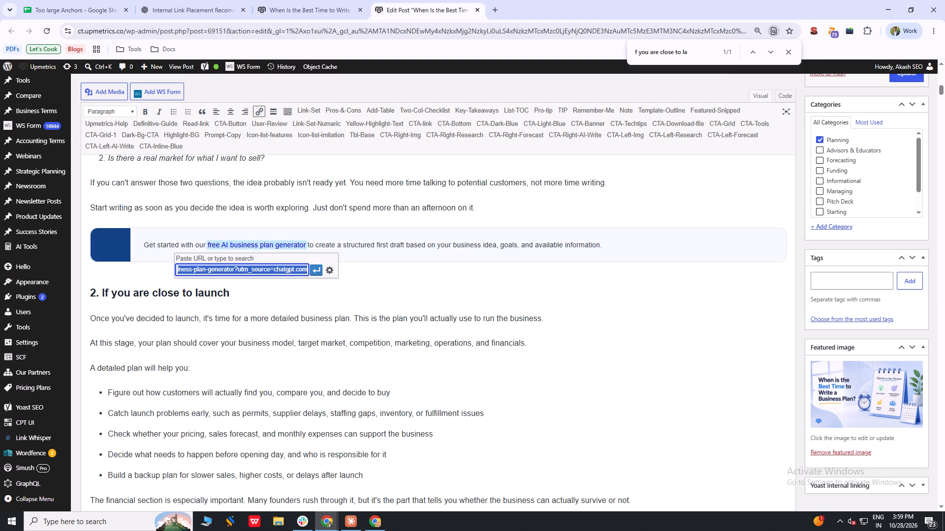
{"action": "left_click", "coordinate": [252, 265]}
{"action": "left_click_drag", "start_coordinate": [234, 271], "coordinate": [349, 271]}
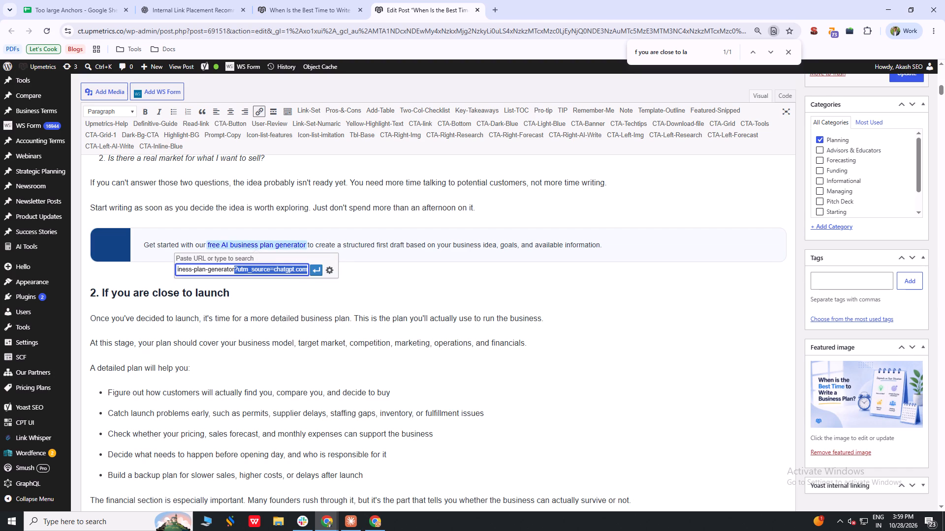
{"action": "key", "text": "BackSpace"}
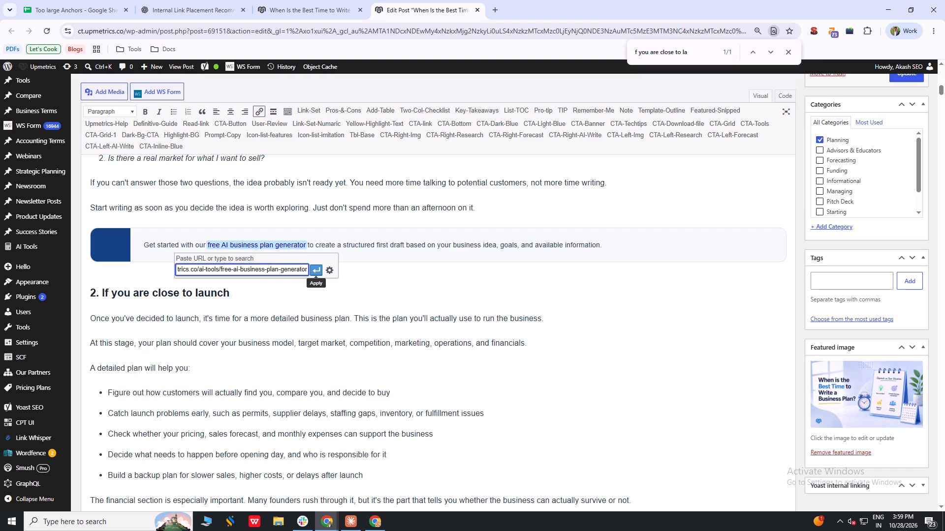
{"action": "left_click", "coordinate": [320, 270]}
{"action": "left_click", "coordinate": [394, 244]}
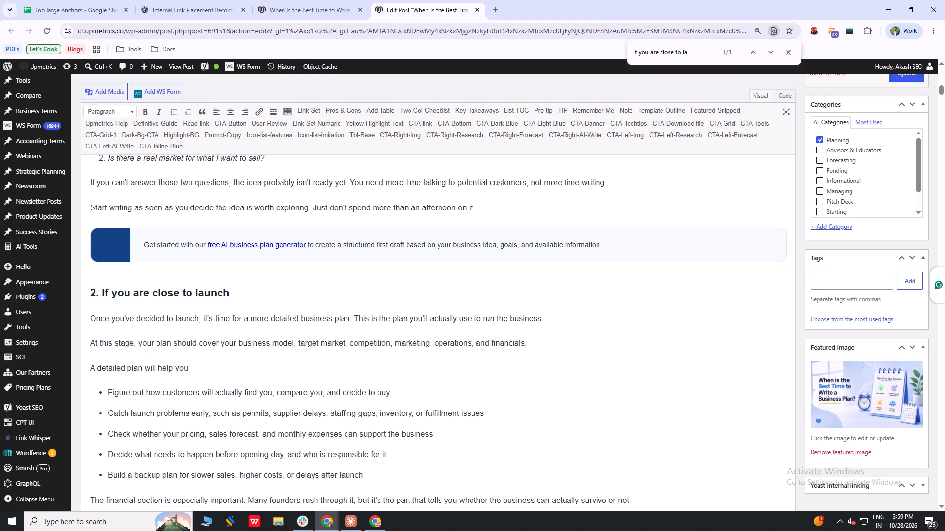
{"action": "left_click", "coordinate": [320, 244]}
{"action": "left_click", "coordinate": [169, 244]}
{"action": "left_click", "coordinate": [392, 244]}
{"action": "left_click", "coordinate": [458, 244]}
{"action": "left_click", "coordinate": [539, 246]}
{"action": "left_click", "coordinate": [568, 249]}
Update the published Best Time to Write a Business Plan post.
{"action": "scroll", "coordinate": [939, 245], "scroll_direction": "up", "scroll_amount": 1}
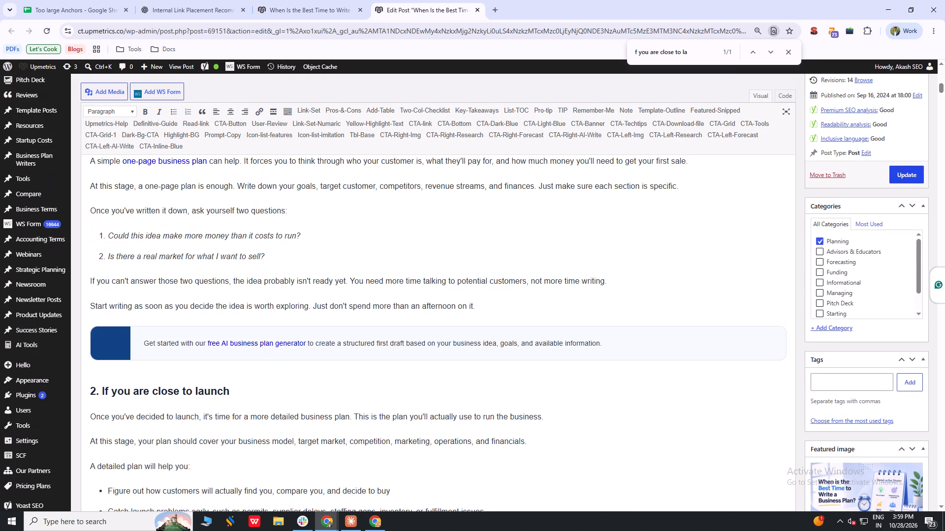
{"action": "left_click", "coordinate": [908, 176]}
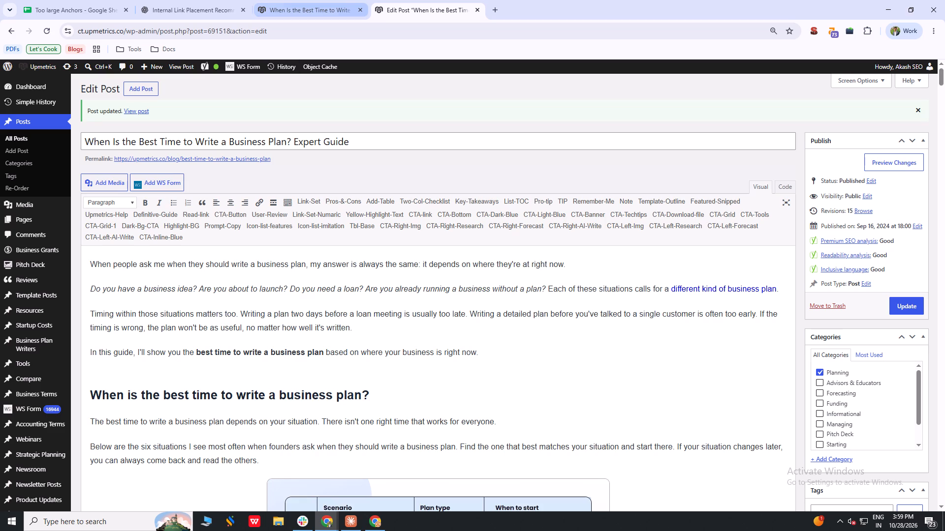
View the updated live article and find the tip above "2. If you are close to launch".
{"action": "left_click", "coordinate": [134, 109], "text": "ctrl"}
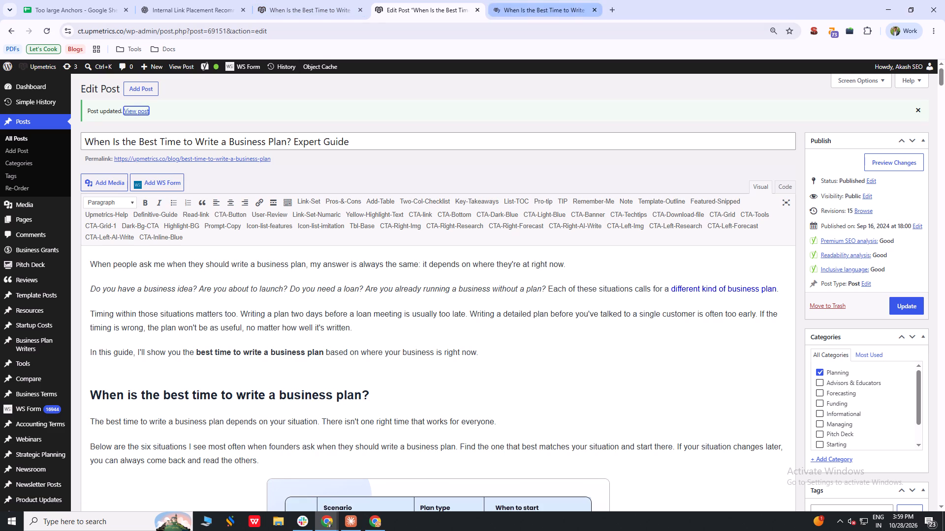
{"action": "left_click", "coordinate": [530, 2]}
{"action": "key", "text": "ctrl+f"}
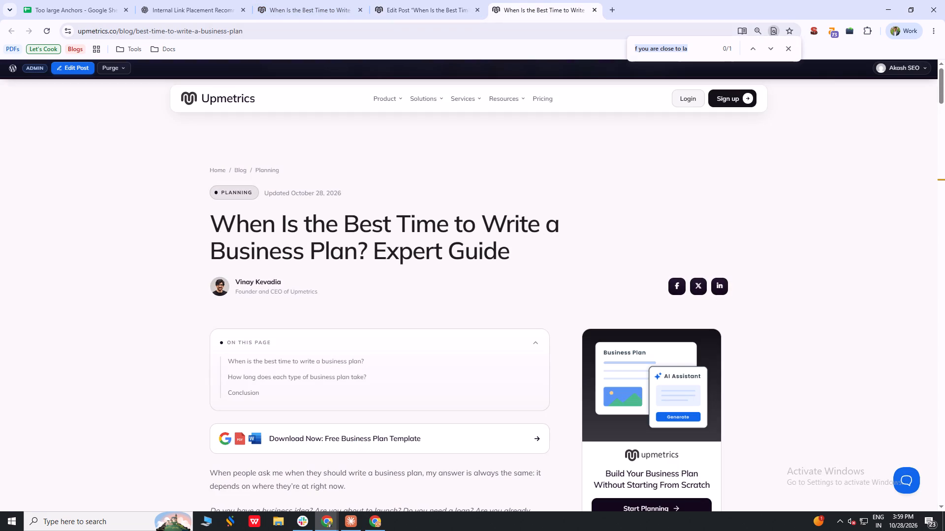
{"action": "key", "text": "Return"}
{"action": "left_click", "coordinate": [453, 329]}
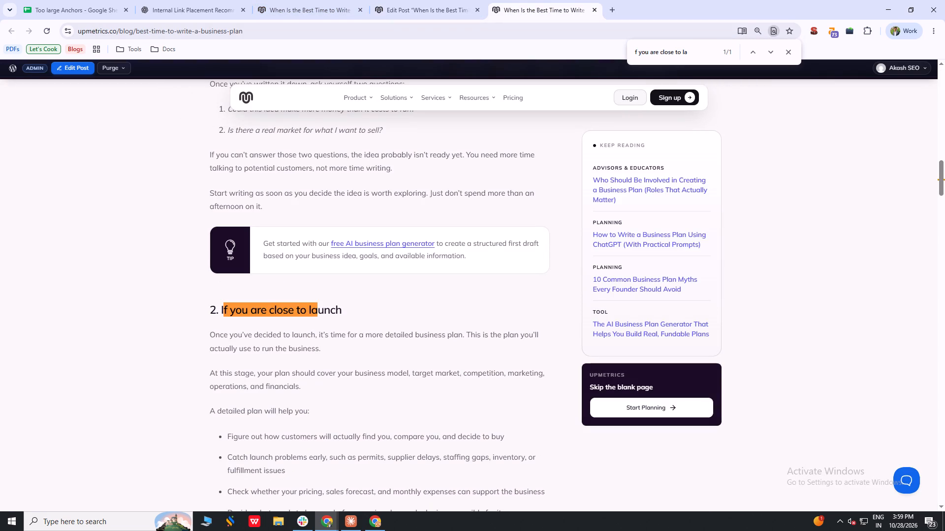
Copy the full tip sentence from the live article and reload the page.
{"action": "left_click_drag", "start_coordinate": [260, 241], "coordinate": [476, 257]}
{"action": "key", "text": "ctrl+c"}
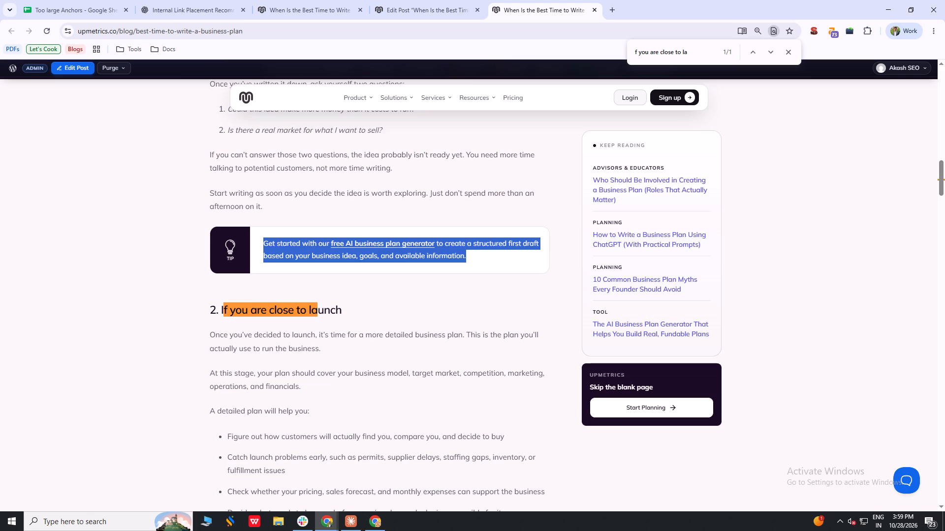
{"action": "key", "text": "ctrl+c"}
{"action": "key", "text": "ctrl+c"}
{"action": "key", "text": "ctrl+c"}
{"action": "key", "text": "ctrl+c"}
{"action": "key", "text": "ctrl+c"}
{"action": "key", "text": "ctrl+c"}
{"action": "left_click", "coordinate": [384, 310]}
{"action": "key", "text": "F5"}
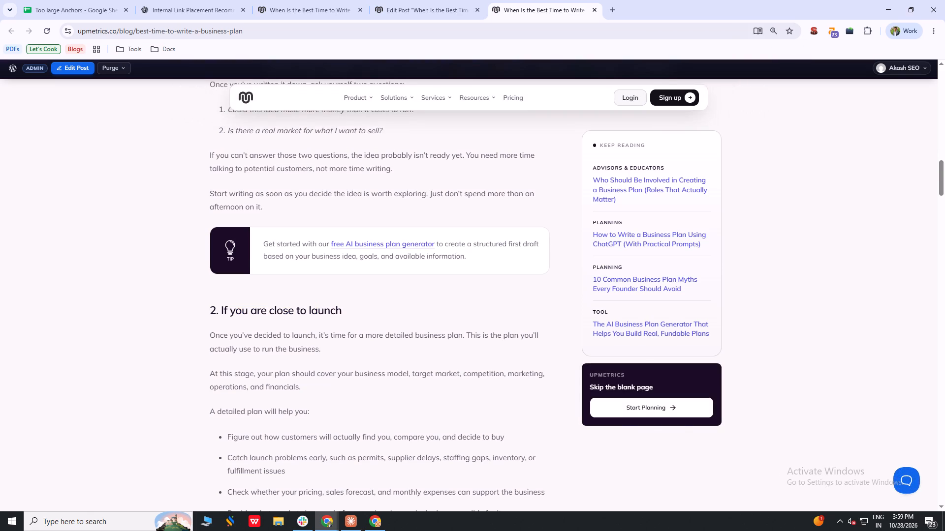
Record the copied tip sentence as the new placement for best-time-to-write-a-business-plan in cell H25 of the Too large Anchors sheet.
{"action": "left_click", "coordinate": [82, 0]}
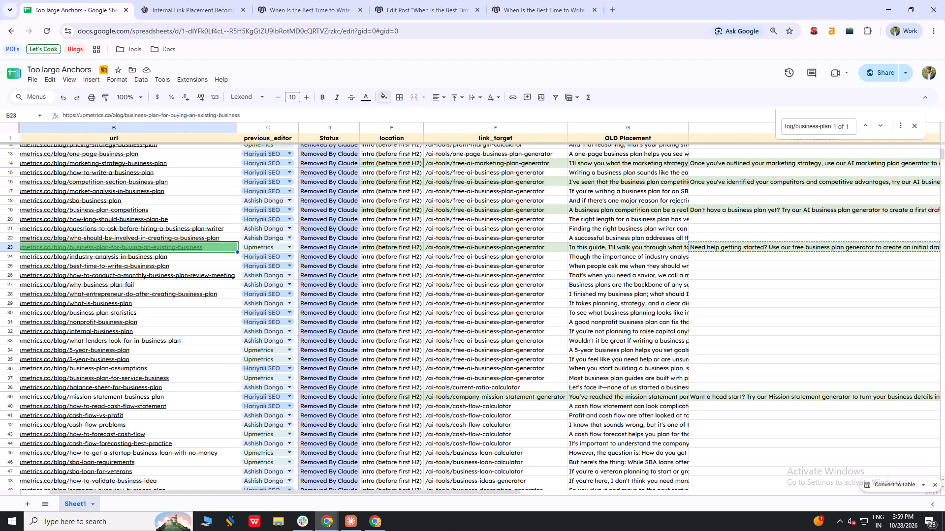
{"action": "left_click", "coordinate": [581, 267]}
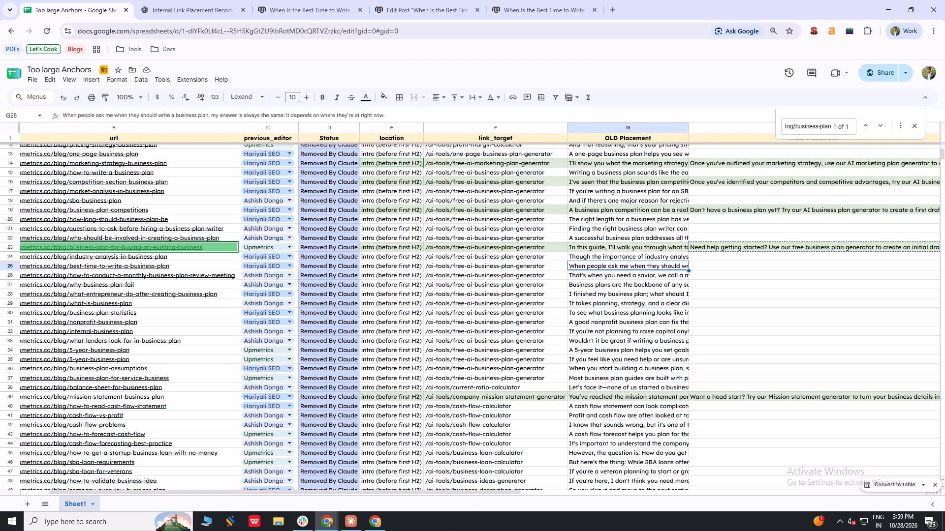
{"action": "left_click", "coordinate": [167, 266]}
{"action": "double_click", "coordinate": [705, 265]}
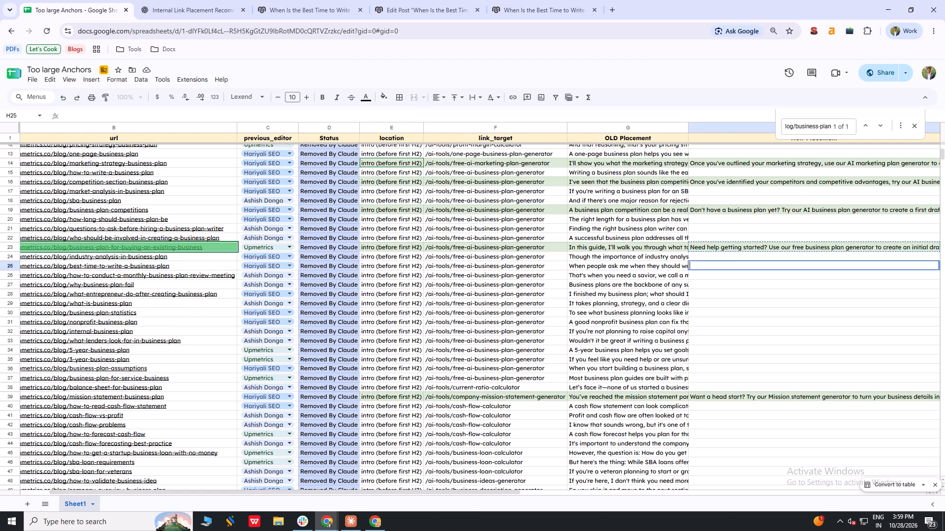
{"action": "key", "text": "ctrl+v"}
{"action": "left_click", "coordinate": [742, 302]}
Fill cells E25:H25 of the best-time-to-write-a-business-plan row with light green and close the sheet search.
{"action": "left_click_drag", "start_coordinate": [700, 268], "coordinate": [480, 265]}
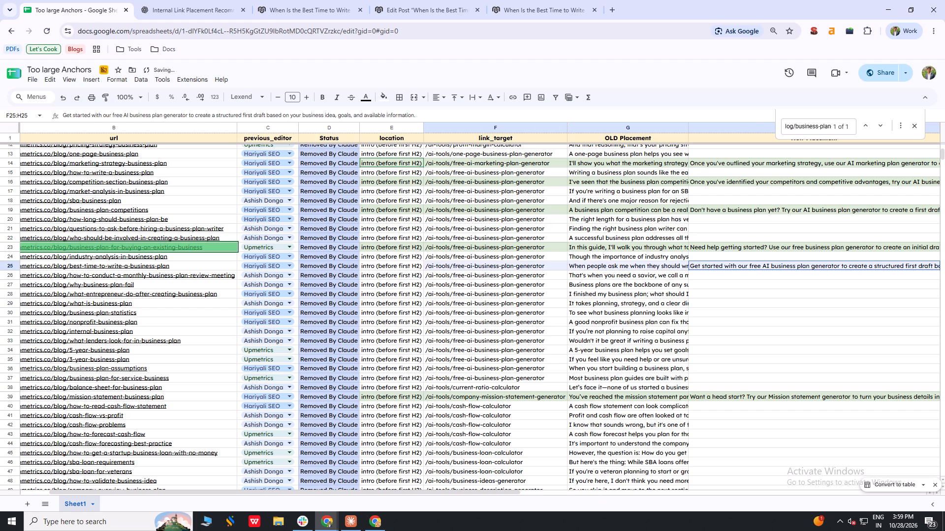
{"action": "left_click_drag", "start_coordinate": [480, 265], "coordinate": [408, 264]}
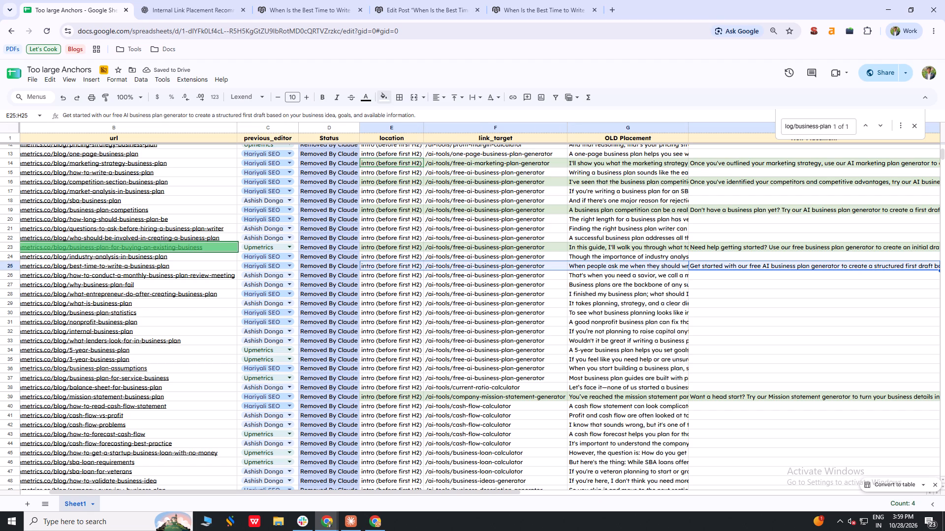
{"action": "left_click", "coordinate": [382, 97]}
{"action": "left_click", "coordinate": [424, 146]}
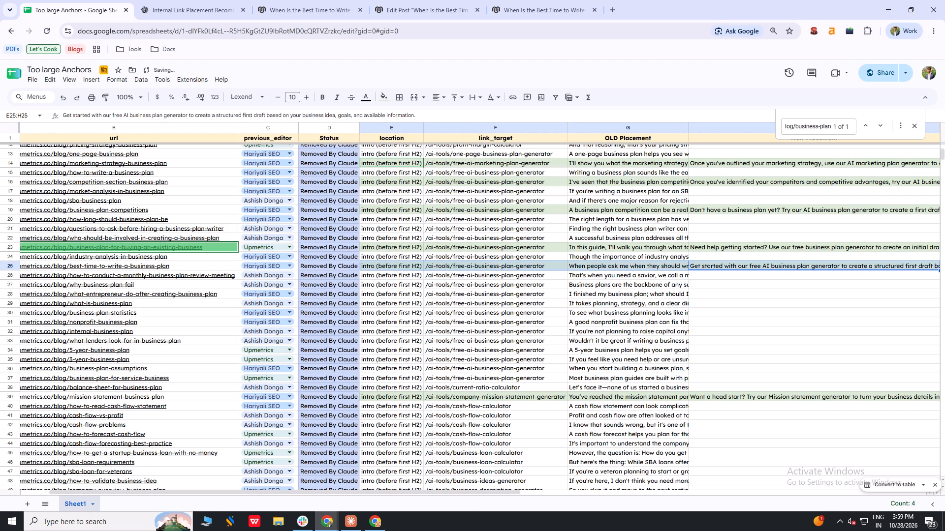
{"action": "left_click", "coordinate": [912, 124]}
{"action": "left_click", "coordinate": [460, 298]}
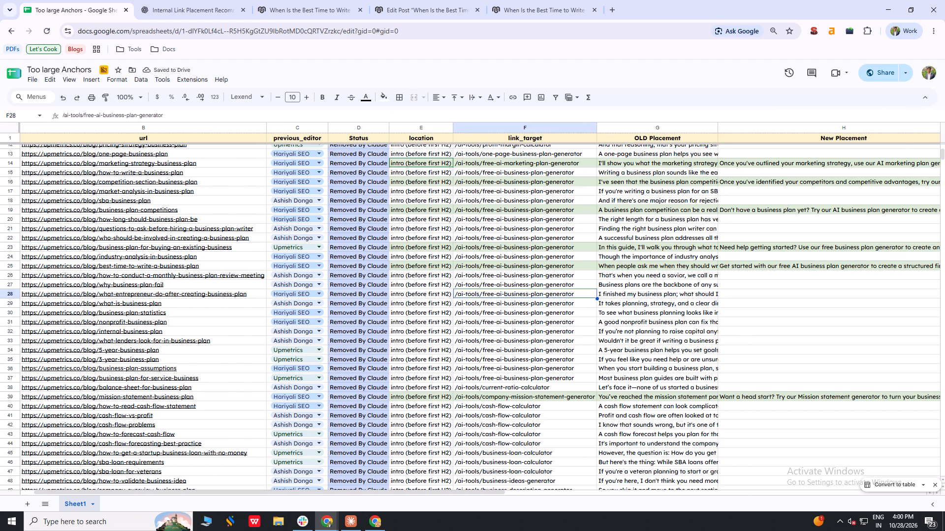
Open the live best-time-to-write-a-business-plan article from its URL in row 25.
{"action": "left_click", "coordinate": [420, 265]}
{"action": "left_click", "coordinate": [235, 268]}
{"action": "left_click", "coordinate": [76, 284]}
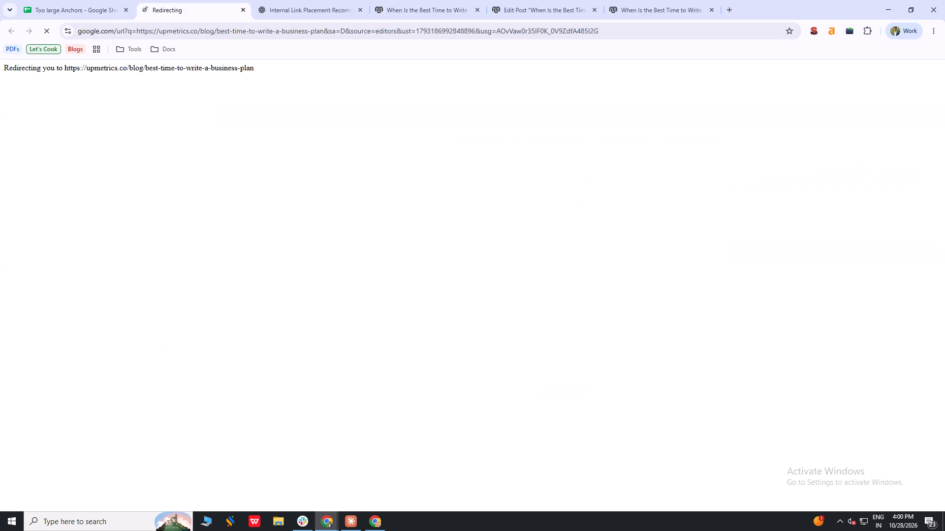
Copy the new placement sentence from cell H25 and find it in the newly opened live article.
{"action": "left_click", "coordinate": [94, 0]}
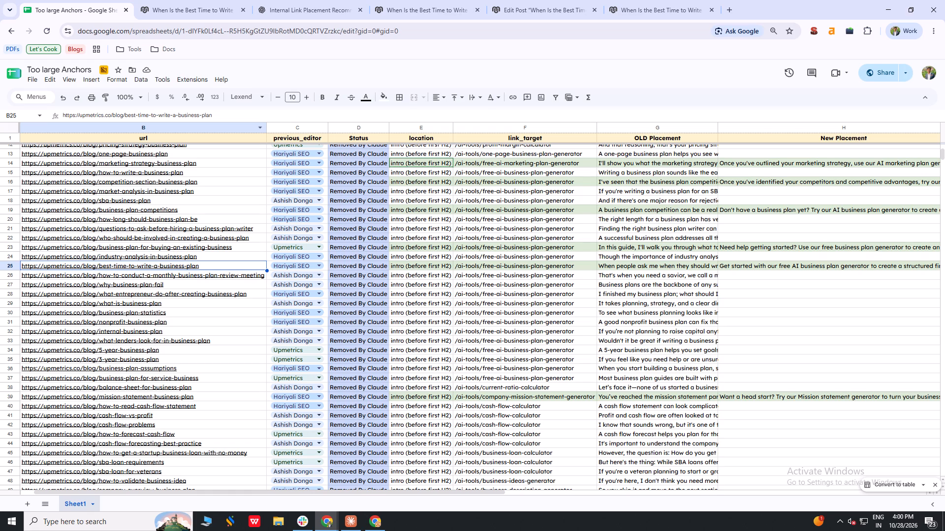
{"action": "left_click", "coordinate": [735, 264]}
{"action": "key", "text": "ctrl+c"}
{"action": "key", "text": "ctrl+c"}
{"action": "key", "text": "ctrl+c"}
{"action": "key", "text": "ctrl+c"}
{"action": "left_click", "coordinate": [166, 0]}
{"action": "key", "text": "ctrl+f"}
{"action": "key", "text": "ctrl+v"}
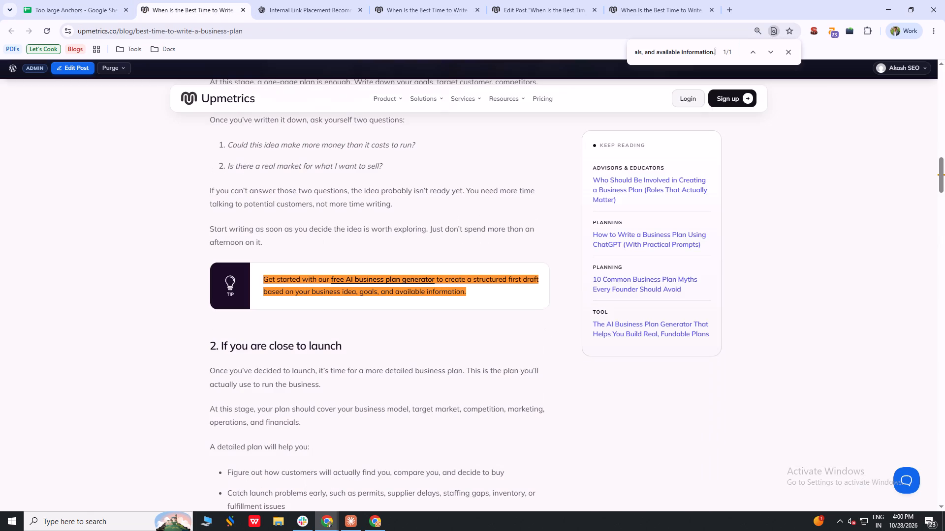
{"action": "left_click", "coordinate": [372, 342]}
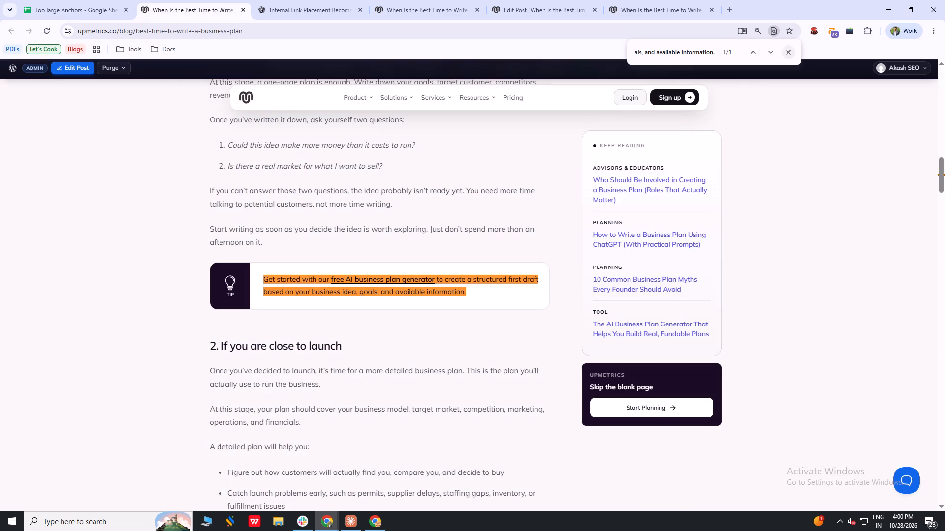
{"action": "left_click", "coordinate": [787, 51]}
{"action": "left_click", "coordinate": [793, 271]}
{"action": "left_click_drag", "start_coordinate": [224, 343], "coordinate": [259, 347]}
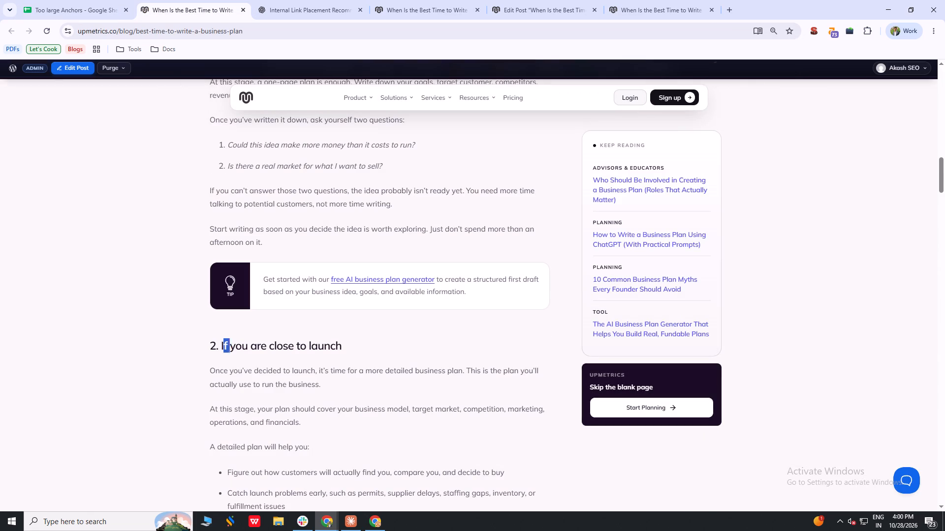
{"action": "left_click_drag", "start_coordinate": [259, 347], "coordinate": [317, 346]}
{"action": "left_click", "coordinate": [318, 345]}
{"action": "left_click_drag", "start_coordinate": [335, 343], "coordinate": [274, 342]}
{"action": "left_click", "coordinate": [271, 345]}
Switch to the other desktop holding the Chrome window with an empty new tab.
{"action": "key", "text": "super+Tab"}
{"action": "left_click", "coordinate": [150, 48]}
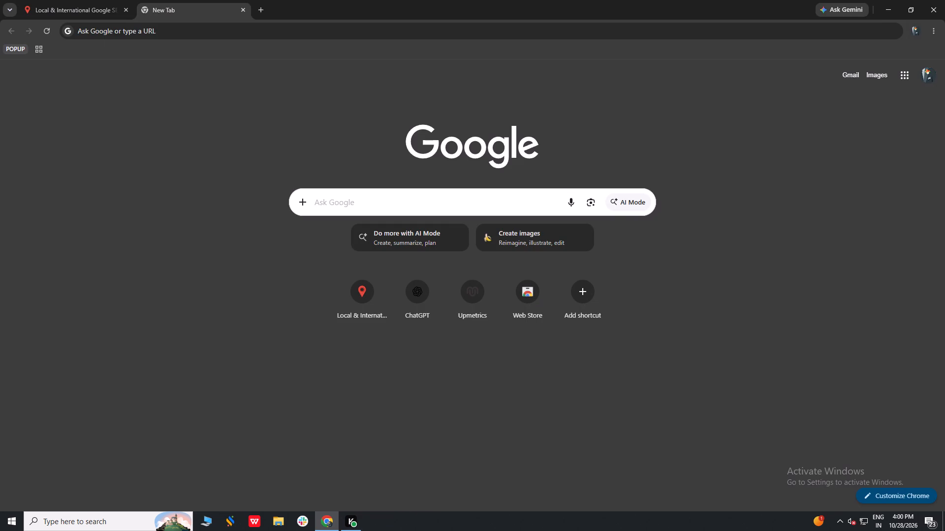
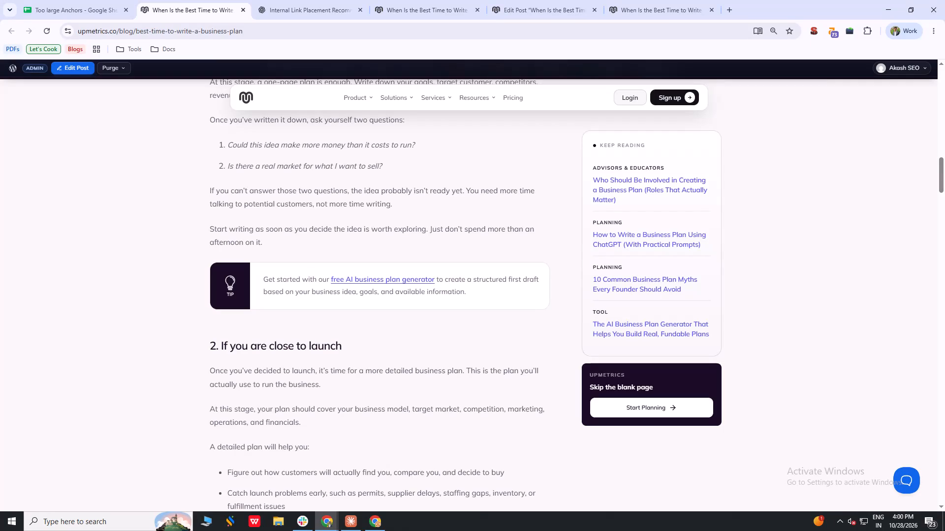
Close the best-time-to-write-a-business-plan tabs and copy the Conclusion placement name from ChatGPT's recommendation 7.
{"action": "middle_click", "coordinate": [201, 0]}
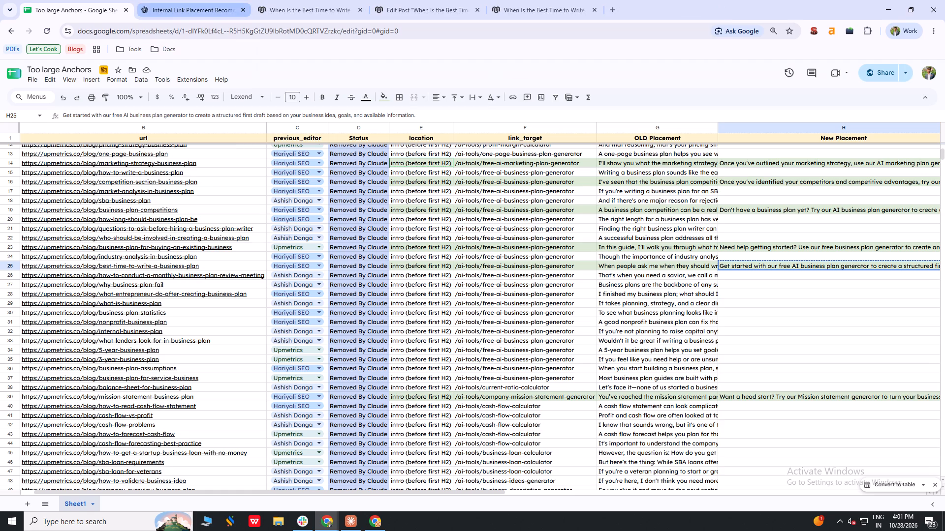
{"action": "left_click", "coordinate": [199, 0]}
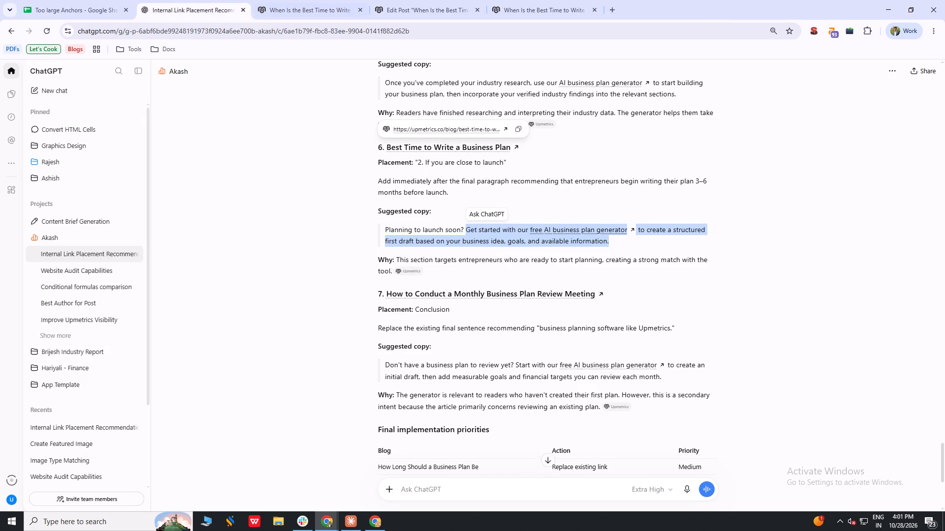
{"action": "scroll", "coordinate": [575, 344], "scroll_direction": "down", "scroll_amount": 1}
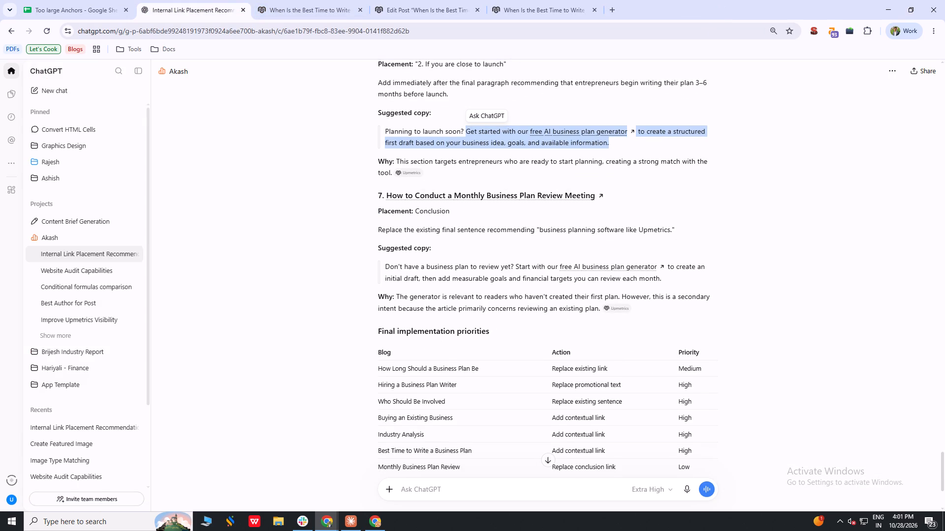
{"action": "left_click_drag", "start_coordinate": [417, 212], "coordinate": [444, 212]}
{"action": "key", "text": "ctrl+c"}
{"action": "key", "text": "ctrl+c"}
{"action": "key", "text": "ctrl+c"}
{"action": "key", "text": "ctrl+c"}
{"action": "key", "text": "ctrl+c"}
{"action": "middle_click", "coordinate": [318, 0]}
{"action": "middle_click", "coordinate": [318, 0]}
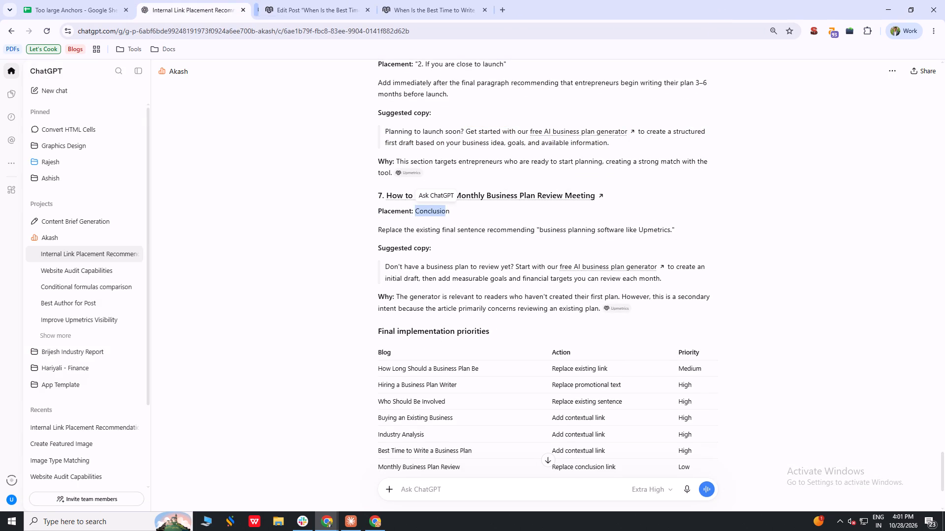
{"action": "middle_click", "coordinate": [318, 0]}
Open the monthly business plan review meeting article from ChatGPT, find its Conclusion section to check the suggested placement, and close the article.
{"action": "left_click", "coordinate": [497, 196], "text": "ctrl"}
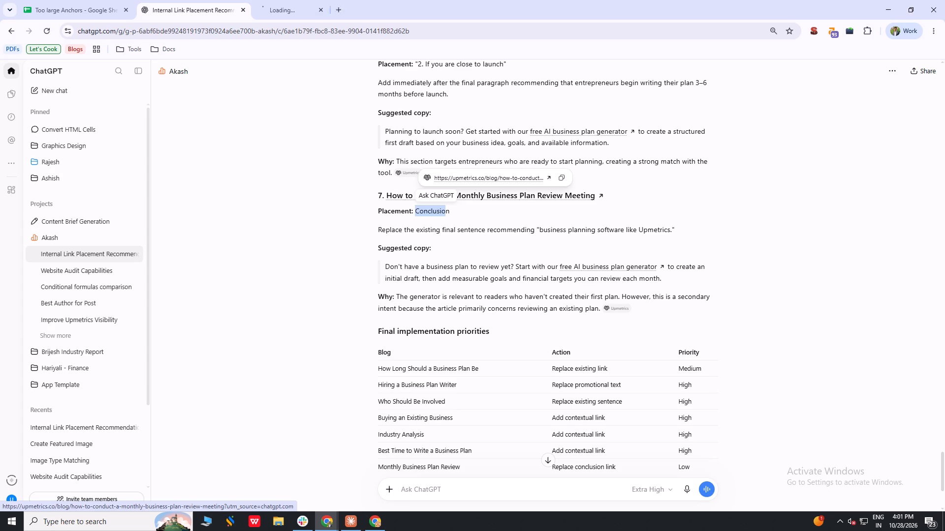
{"action": "left_click", "coordinate": [313, 0]}
{"action": "key", "text": "ctrl+f"}
{"action": "key", "text": "ctrl+v"}
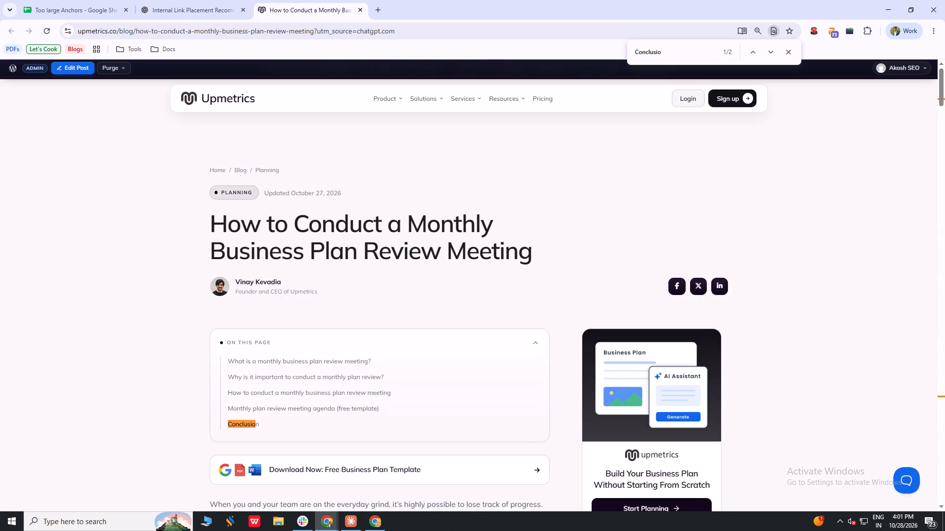
{"action": "key", "text": "Return"}
{"action": "scroll", "coordinate": [536, 293], "scroll_direction": "down", "scroll_amount": 1}
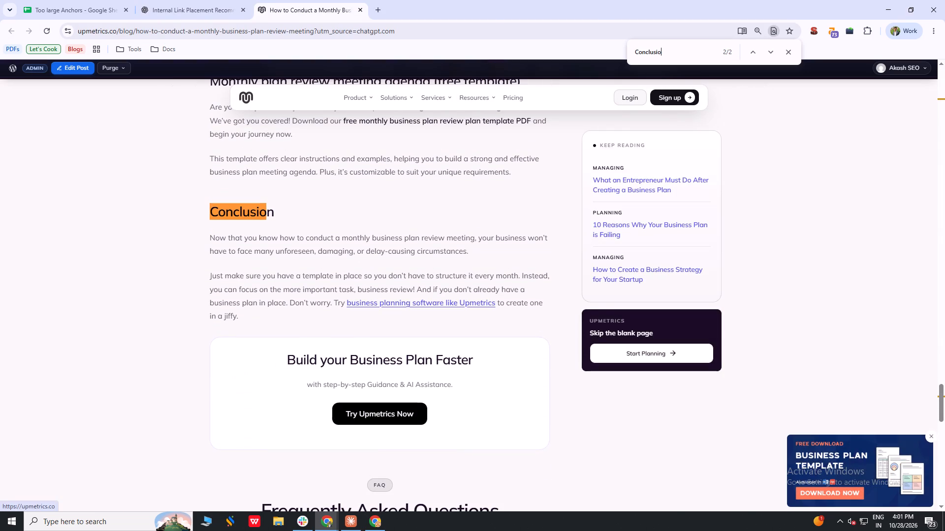
{"action": "middle_click", "coordinate": [308, 0]}
In the Too large Anchors sheet, examine the old placement sentences of the free-ai-business-plan-generator rows around 32 to 35.
{"action": "left_click", "coordinate": [61, 0]}
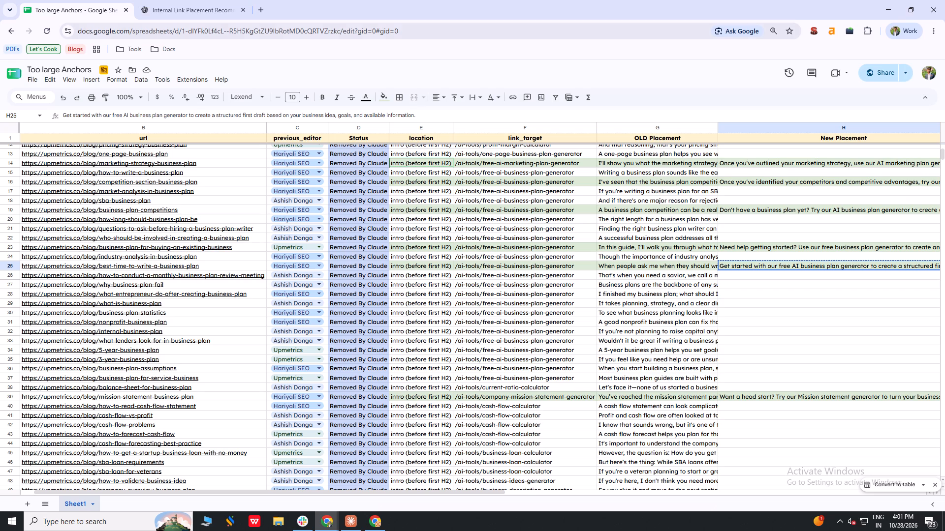
{"action": "left_click", "coordinate": [756, 362]}
{"action": "scroll", "coordinate": [587, 349], "scroll_direction": "up", "scroll_amount": 3}
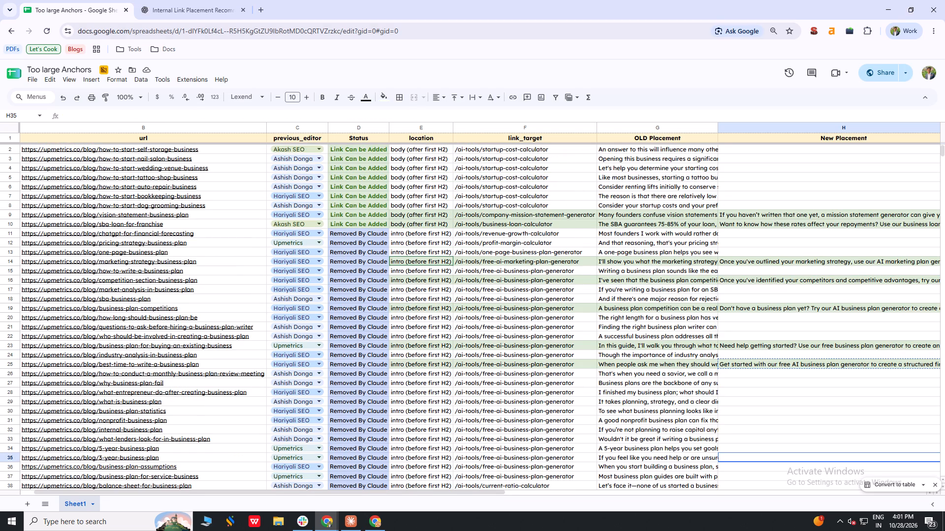
{"action": "scroll", "coordinate": [673, 267], "scroll_direction": "down", "scroll_amount": 2}
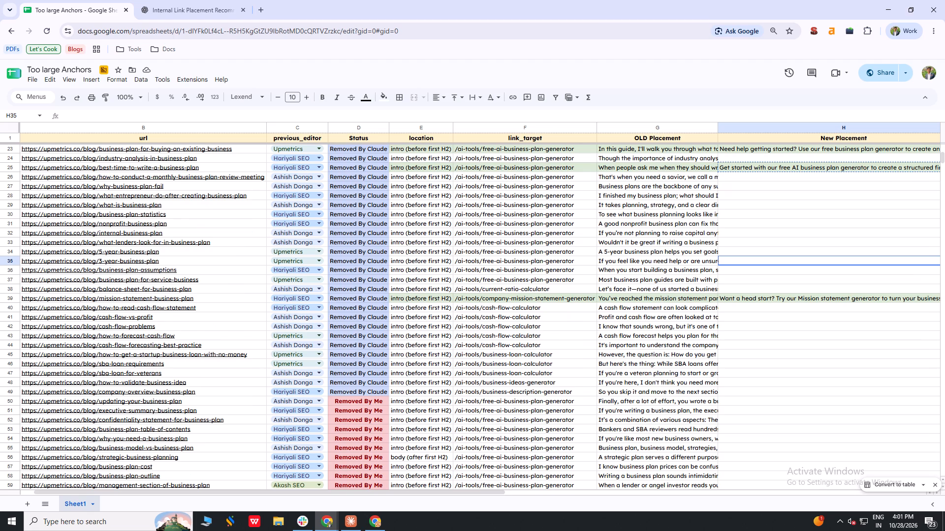
{"action": "left_click", "coordinate": [634, 230]}
{"action": "left_click", "coordinate": [629, 265]}
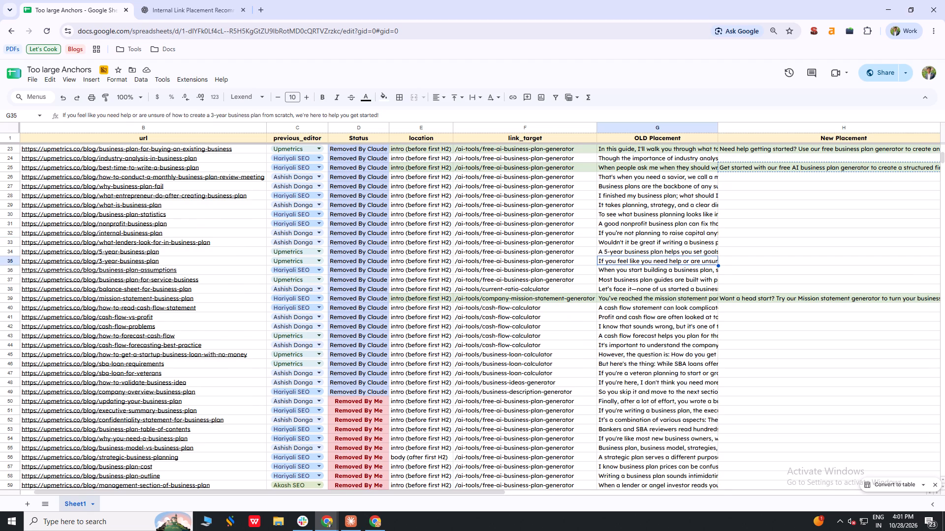
{"action": "left_click", "coordinate": [648, 230]}
{"action": "left_click", "coordinate": [645, 259]}
{"action": "left_click", "coordinate": [637, 242]}
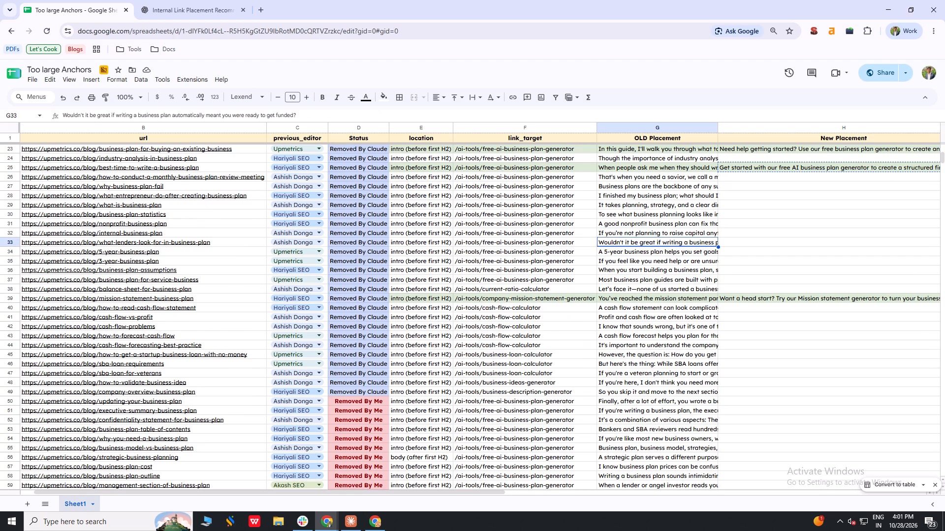
{"action": "left_click_drag", "start_coordinate": [226, 207], "coordinate": [228, 209]}
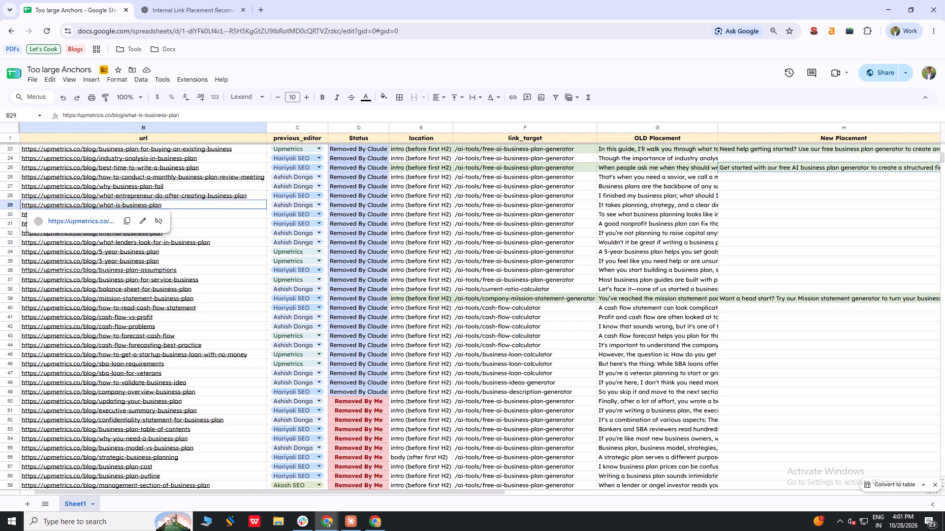
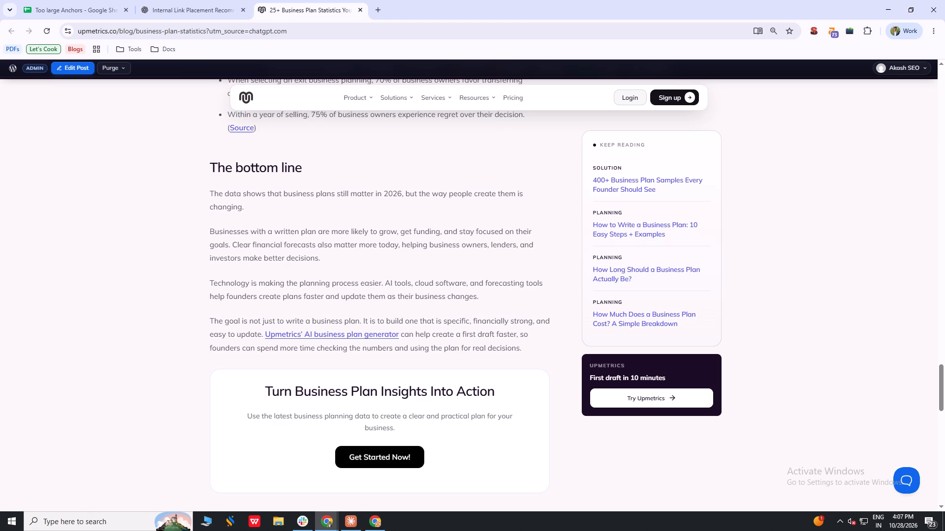
Examine the paragraph about technology making planning easier in The bottom line as a possible link placement.
{"action": "left_click_drag", "start_coordinate": [207, 279], "coordinate": [488, 293]}
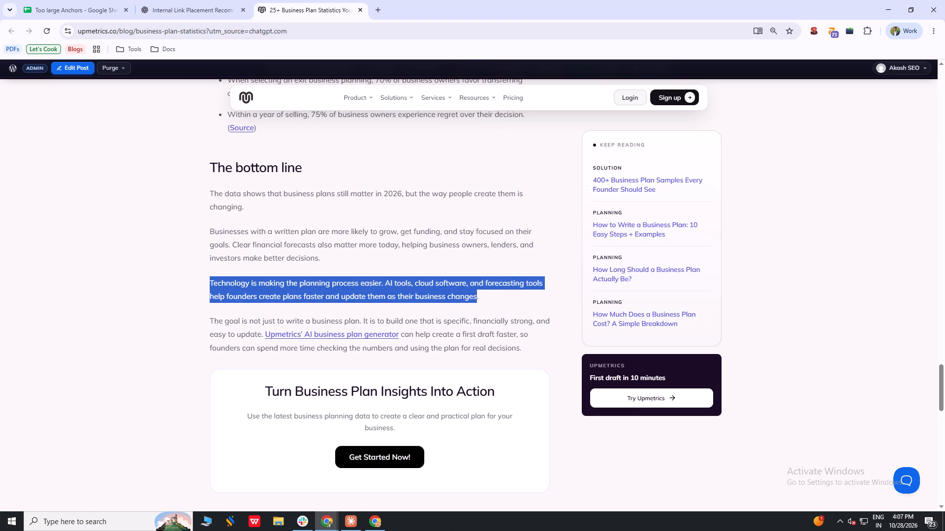
{"action": "left_click", "coordinate": [488, 293]}
{"action": "left_click_drag", "start_coordinate": [488, 293], "coordinate": [214, 281]}
{"action": "left_click", "coordinate": [214, 281]}
{"action": "left_click_drag", "start_coordinate": [214, 281], "coordinate": [427, 295]}
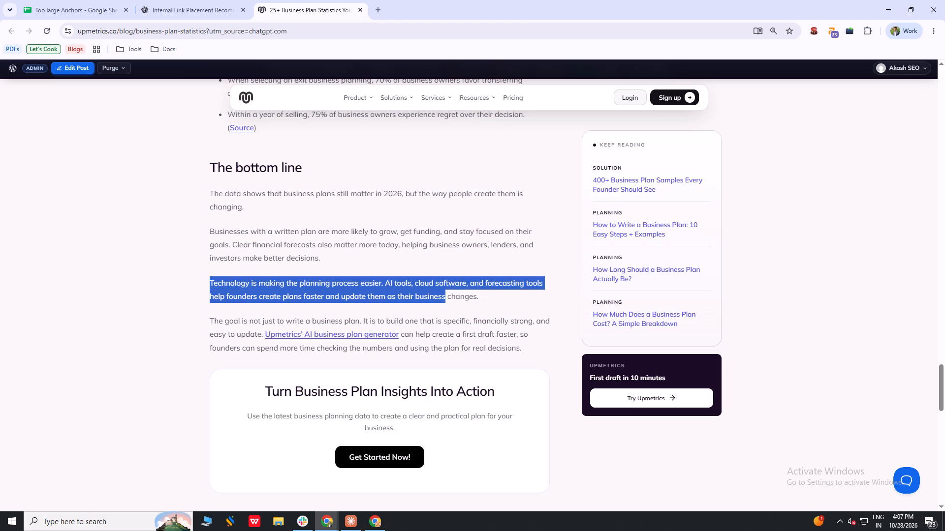
{"action": "left_click_drag", "start_coordinate": [427, 295], "coordinate": [488, 291]}
{"action": "left_click", "coordinate": [488, 291]}
{"action": "left_click_drag", "start_coordinate": [488, 291], "coordinate": [201, 286]}
{"action": "left_click", "coordinate": [201, 286]}
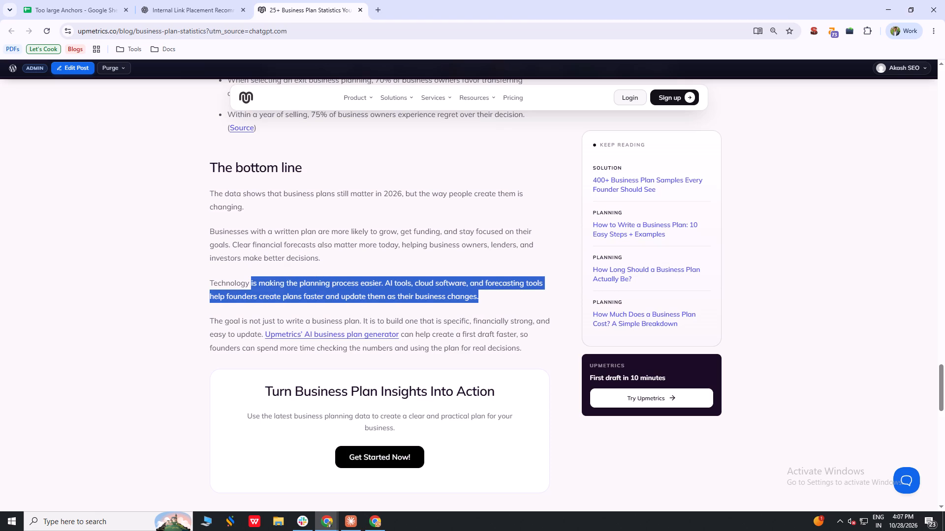
{"action": "left_click_drag", "start_coordinate": [201, 286], "coordinate": [488, 295]}
{"action": "left_click", "coordinate": [488, 295]}
{"action": "left_click_drag", "start_coordinate": [488, 295], "coordinate": [192, 286]}
{"action": "left_click", "coordinate": [230, 276]}
{"action": "left_click_drag", "start_coordinate": [204, 282], "coordinate": [293, 289]}
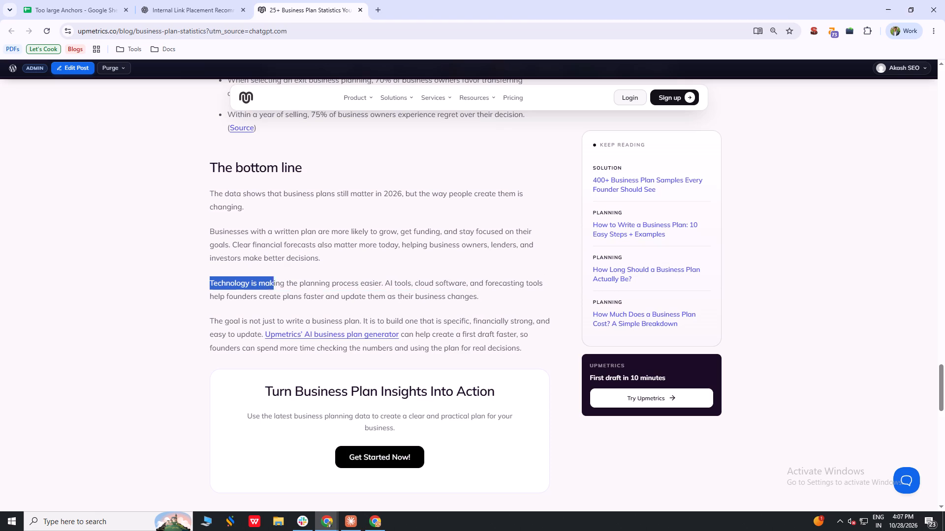
{"action": "left_click_drag", "start_coordinate": [293, 289], "coordinate": [518, 296]}
{"action": "left_click", "coordinate": [518, 296]}
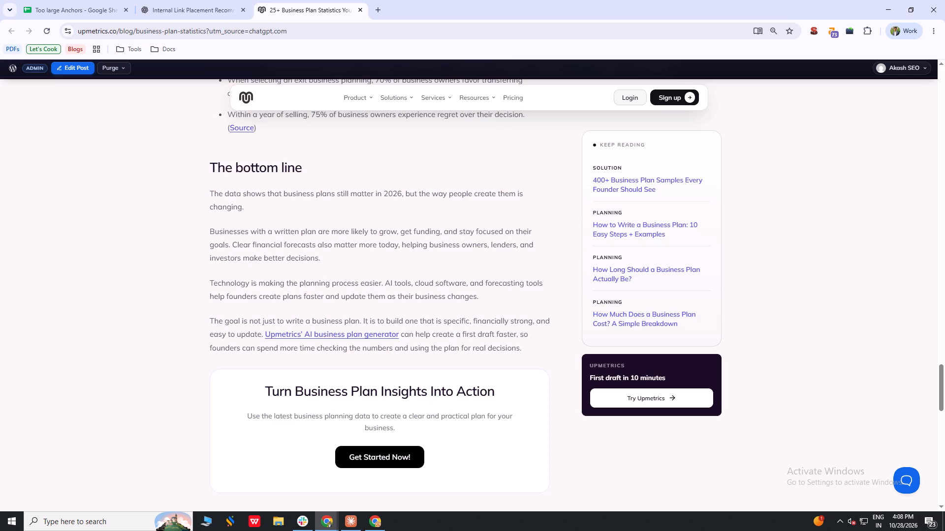
{"action": "left_click_drag", "start_coordinate": [503, 294], "coordinate": [200, 291]}
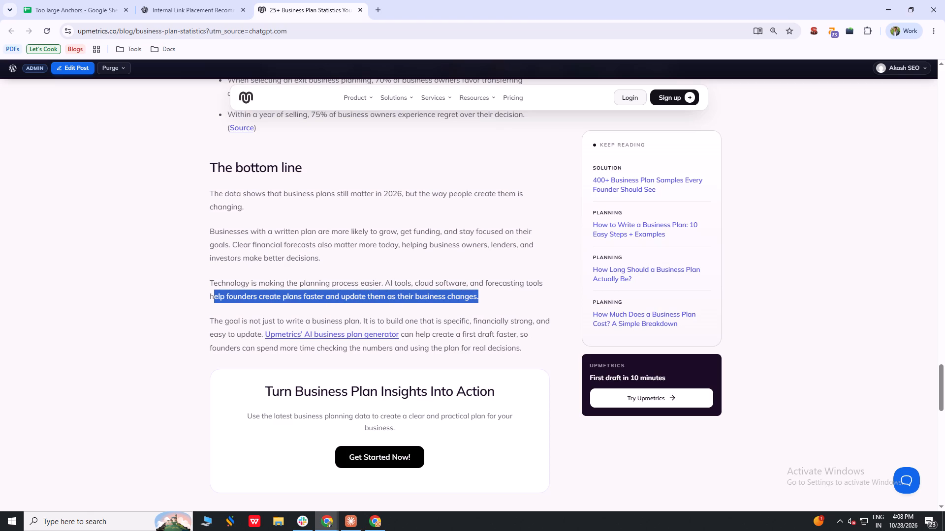
{"action": "left_click_drag", "start_coordinate": [200, 291], "coordinate": [201, 287]}
{"action": "left_click", "coordinate": [211, 283]}
{"action": "left_click_drag", "start_coordinate": [209, 282], "coordinate": [491, 299]}
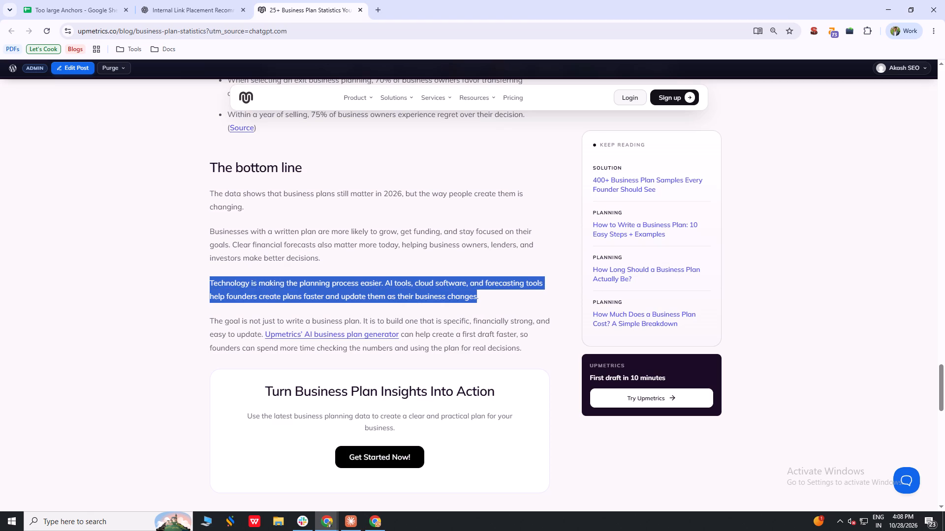
{"action": "left_click", "coordinate": [491, 299]}
{"action": "left_click", "coordinate": [484, 295]}
{"action": "left_click_drag", "start_coordinate": [486, 295], "coordinate": [202, 283]}
{"action": "left_click", "coordinate": [202, 283]}
{"action": "left_click_drag", "start_coordinate": [207, 281], "coordinate": [495, 291]}
{"action": "left_click", "coordinate": [495, 291]}
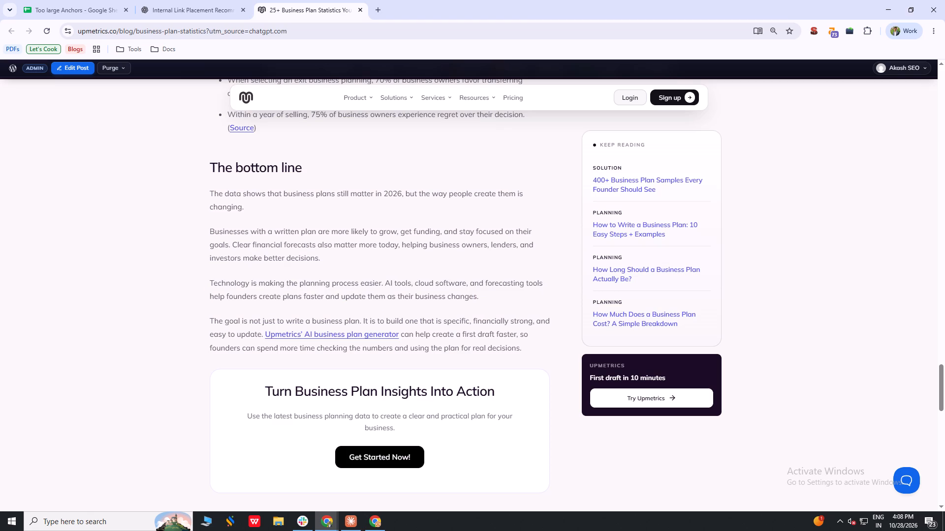
{"action": "left_click_drag", "start_coordinate": [483, 294], "coordinate": [225, 280]}
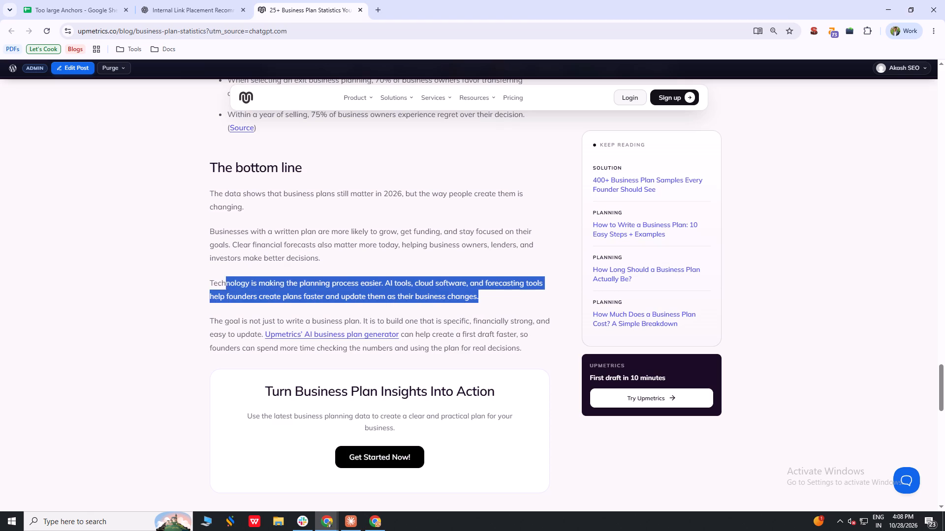
{"action": "left_click_drag", "start_coordinate": [225, 280], "coordinate": [205, 281]}
{"action": "left_click", "coordinate": [205, 281]}
{"action": "left_click_drag", "start_coordinate": [205, 281], "coordinate": [484, 290]}
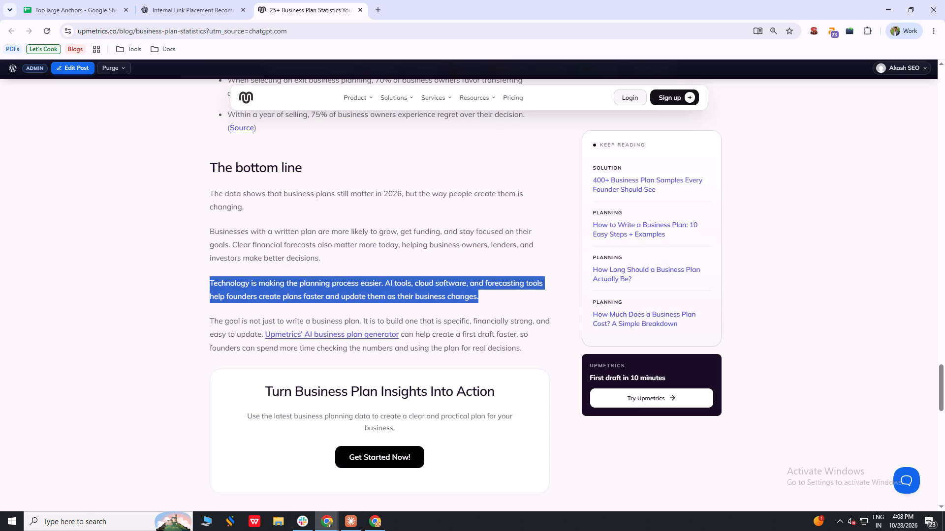
{"action": "left_click", "coordinate": [495, 291]}
{"action": "left_click_drag", "start_coordinate": [493, 295], "coordinate": [467, 292]}
{"action": "left_click", "coordinate": [452, 289]}
{"action": "left_click_drag", "start_coordinate": [201, 282], "coordinate": [561, 296]}
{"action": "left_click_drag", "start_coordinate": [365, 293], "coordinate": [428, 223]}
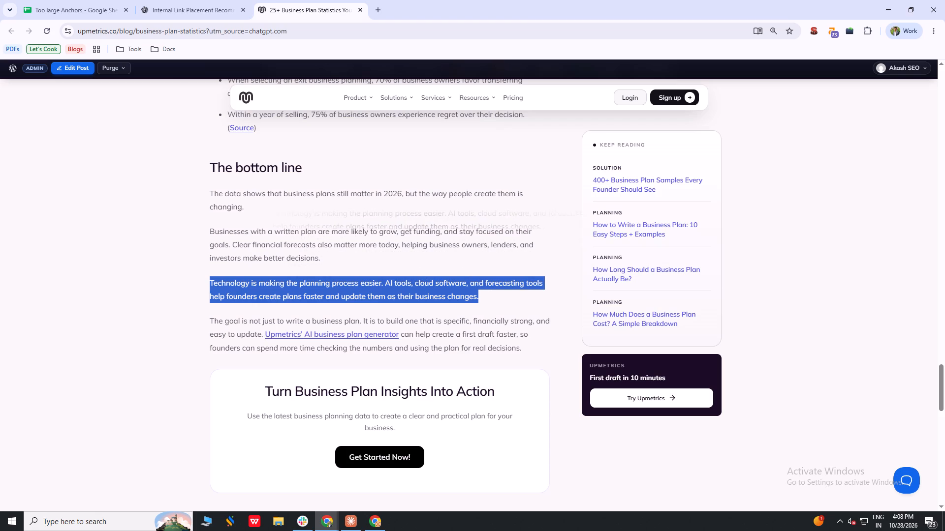
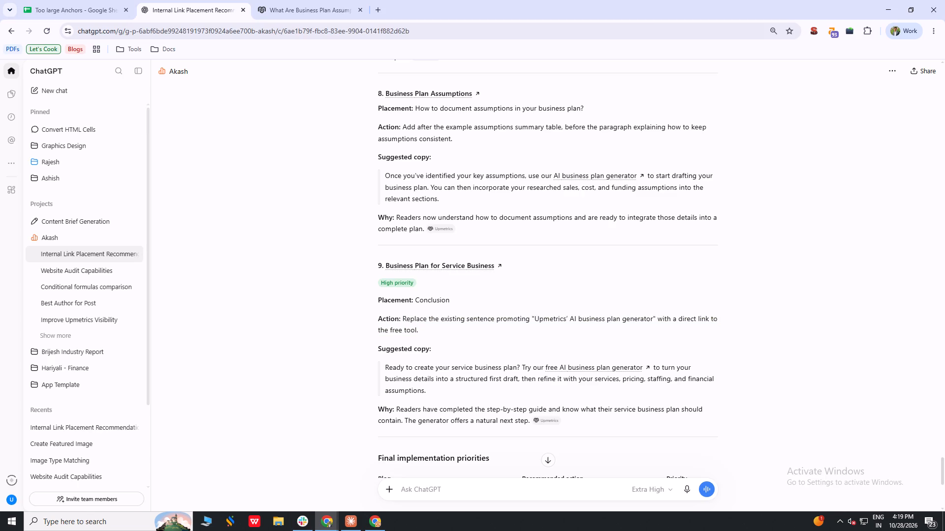
Read the Conclusion placement and replacement action in ChatGPT's ninth recommendation, Business Plan for Service Business.
{"action": "left_click_drag", "start_coordinate": [444, 315], "coordinate": [562, 320]}
{"action": "left_click", "coordinate": [562, 320]}
{"action": "left_click_drag", "start_coordinate": [525, 317], "coordinate": [649, 318]}
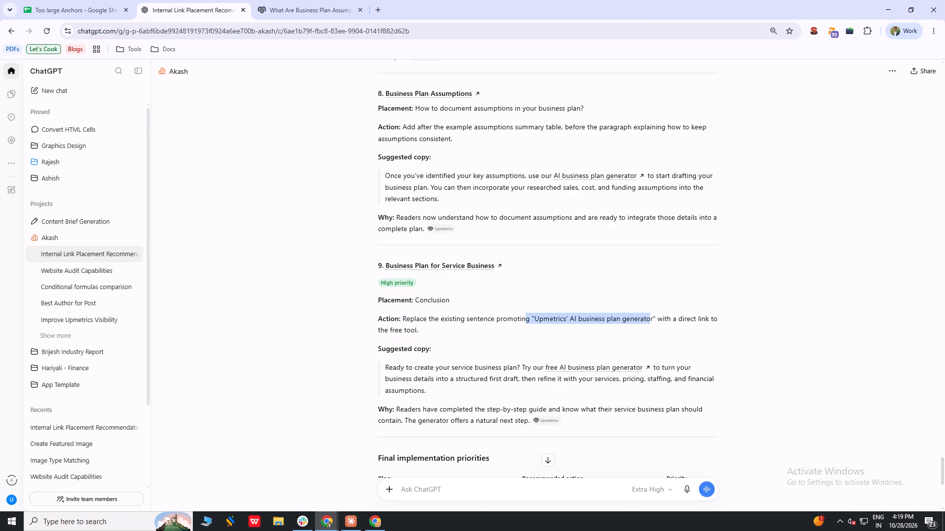
{"action": "left_click_drag", "start_coordinate": [649, 318], "coordinate": [654, 314]}
{"action": "left_click_drag", "start_coordinate": [665, 322], "coordinate": [700, 324]}
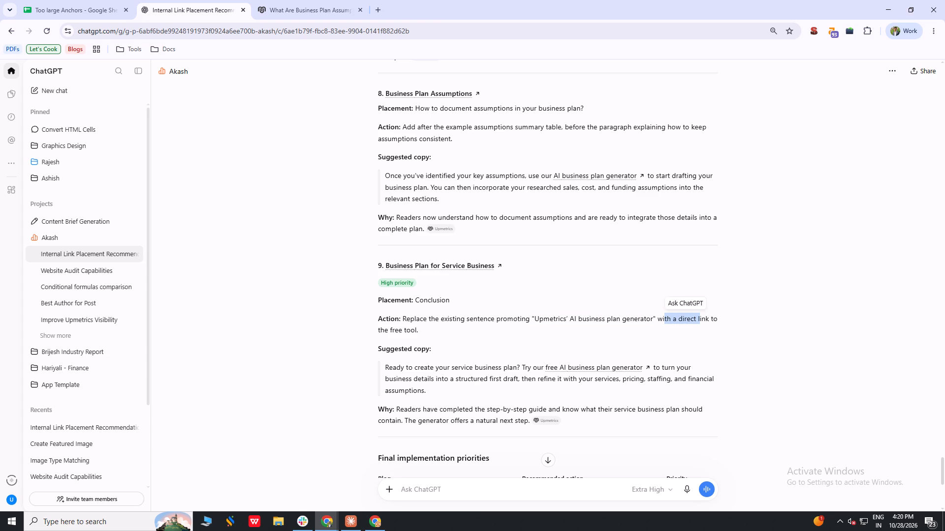
{"action": "left_click", "coordinate": [715, 317]}
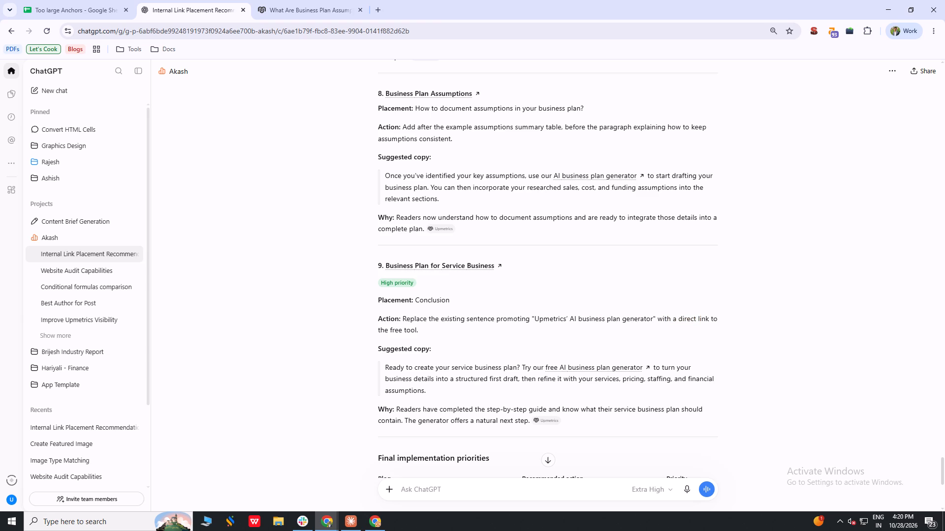
{"action": "left_click_drag", "start_coordinate": [405, 320], "coordinate": [416, 333]}
{"action": "left_click", "coordinate": [426, 330]}
{"action": "left_click_drag", "start_coordinate": [426, 330], "coordinate": [407, 320]}
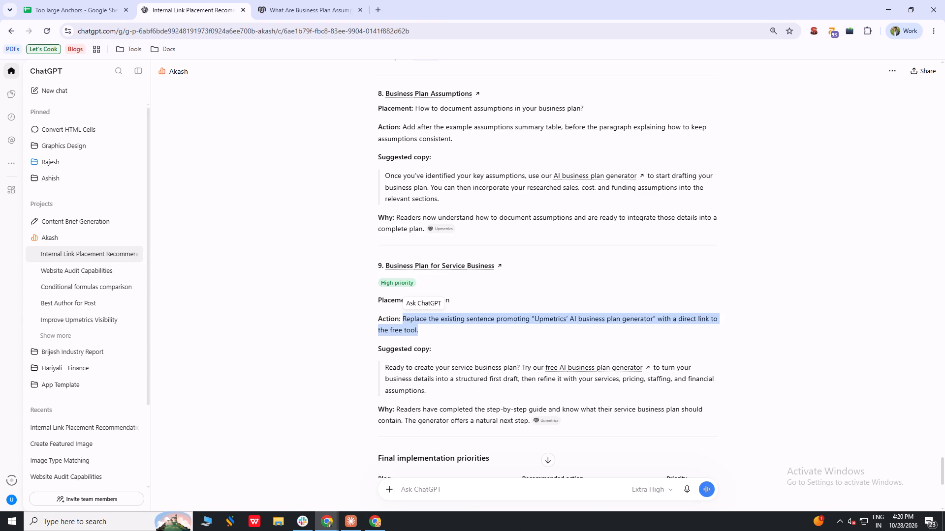
{"action": "left_click", "coordinate": [409, 332]}
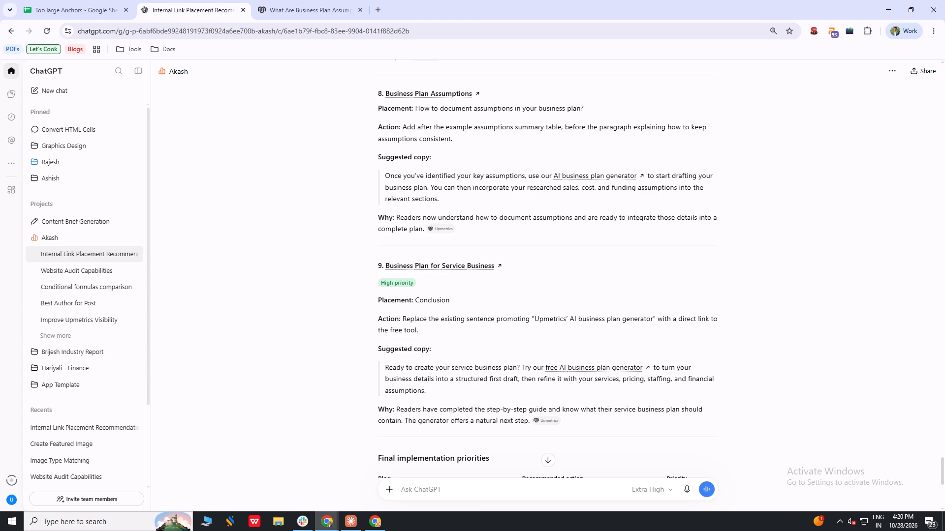
{"action": "left_click_drag", "start_coordinate": [417, 302], "coordinate": [450, 299]}
{"action": "left_click", "coordinate": [526, 318]}
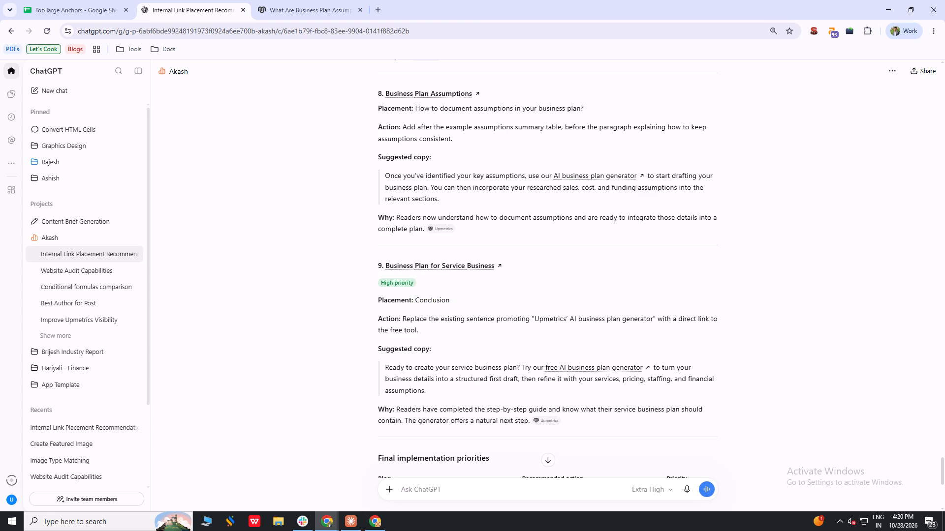
{"action": "scroll", "coordinate": [538, 295], "scroll_direction": "down", "scroll_amount": 1}
{"action": "scroll", "coordinate": [524, 236], "scroll_direction": "down", "scroll_amount": 2}
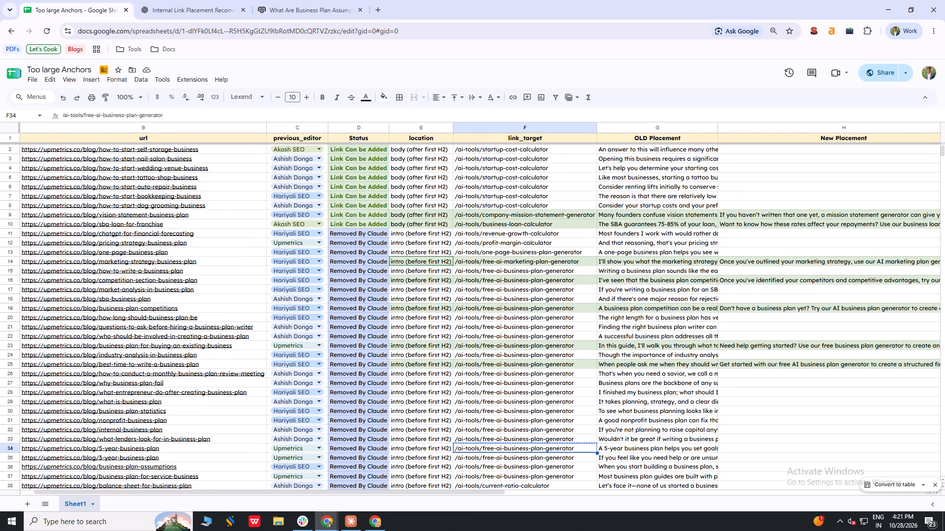
{"action": "left_click", "coordinate": [425, 214]}
{"action": "left_click", "coordinate": [428, 226]}
{"action": "left_click", "coordinate": [479, 265]}
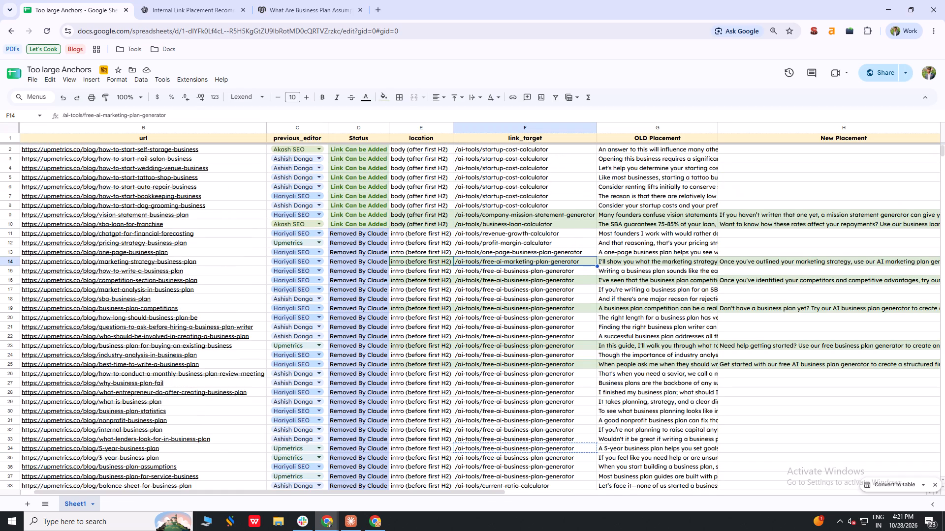
{"action": "left_click", "coordinate": [485, 281]}
{"action": "left_click", "coordinate": [482, 305]}
{"action": "left_click", "coordinate": [473, 349]}
{"action": "left_click", "coordinate": [472, 365]}
{"action": "scroll", "coordinate": [626, 305], "scroll_direction": "down", "scroll_amount": 2}
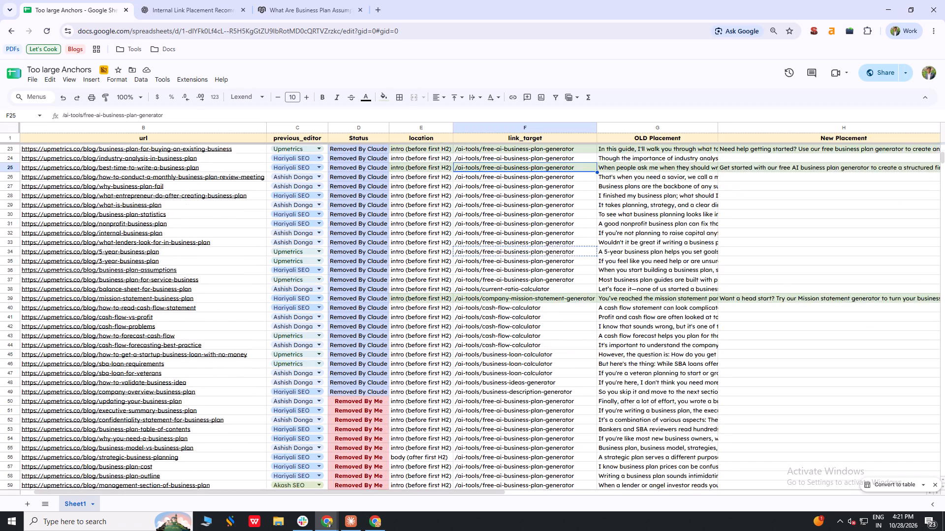
{"action": "scroll", "coordinate": [628, 305], "scroll_direction": "down", "scroll_amount": 1}
{"action": "left_click", "coordinate": [497, 200]}
{"action": "scroll", "coordinate": [580, 231], "scroll_direction": "down", "scroll_amount": 3}
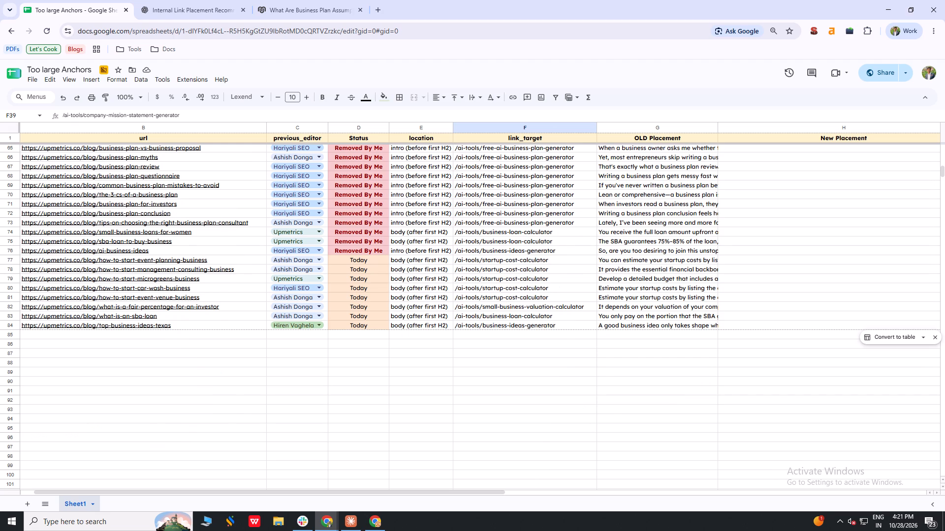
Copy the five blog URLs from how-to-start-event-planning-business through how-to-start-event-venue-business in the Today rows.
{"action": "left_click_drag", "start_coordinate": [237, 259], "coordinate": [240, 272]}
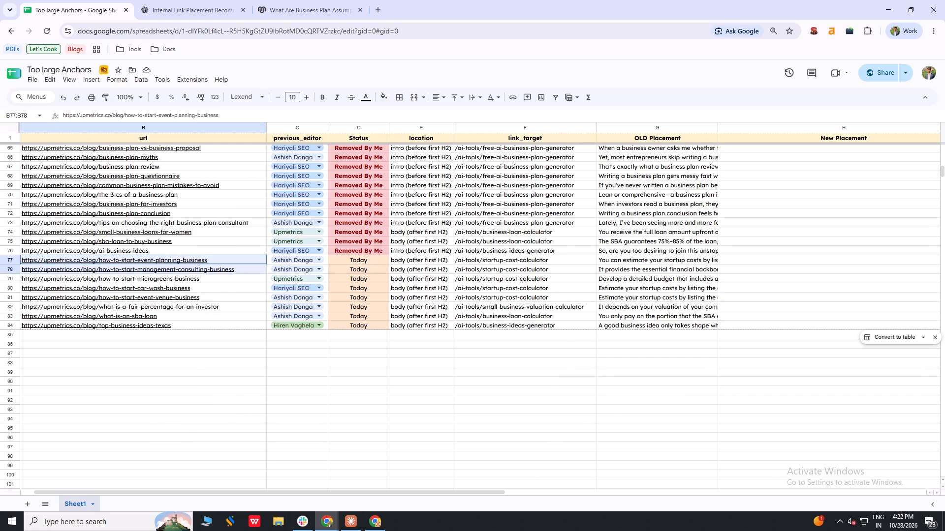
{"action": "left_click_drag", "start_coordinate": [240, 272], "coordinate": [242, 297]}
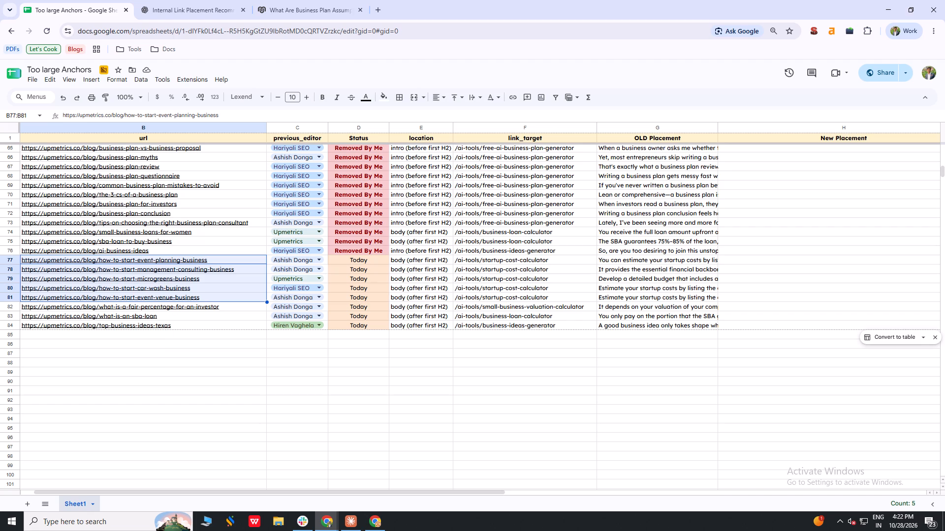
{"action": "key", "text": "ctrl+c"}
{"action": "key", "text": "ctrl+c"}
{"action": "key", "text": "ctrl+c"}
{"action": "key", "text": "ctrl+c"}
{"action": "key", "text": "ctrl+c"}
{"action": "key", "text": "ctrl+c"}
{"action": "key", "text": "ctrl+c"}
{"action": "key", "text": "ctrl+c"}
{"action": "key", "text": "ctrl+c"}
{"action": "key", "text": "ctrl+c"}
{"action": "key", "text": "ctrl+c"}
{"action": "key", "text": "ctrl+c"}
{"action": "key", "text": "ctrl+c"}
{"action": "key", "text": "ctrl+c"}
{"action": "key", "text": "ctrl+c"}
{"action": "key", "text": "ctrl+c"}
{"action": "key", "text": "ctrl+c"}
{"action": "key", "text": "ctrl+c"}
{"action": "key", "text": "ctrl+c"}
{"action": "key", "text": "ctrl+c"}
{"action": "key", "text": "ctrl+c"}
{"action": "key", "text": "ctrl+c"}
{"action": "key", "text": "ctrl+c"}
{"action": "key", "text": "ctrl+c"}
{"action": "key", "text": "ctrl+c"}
{"action": "scroll", "coordinate": [467, 278], "scroll_direction": "up", "scroll_amount": 3}
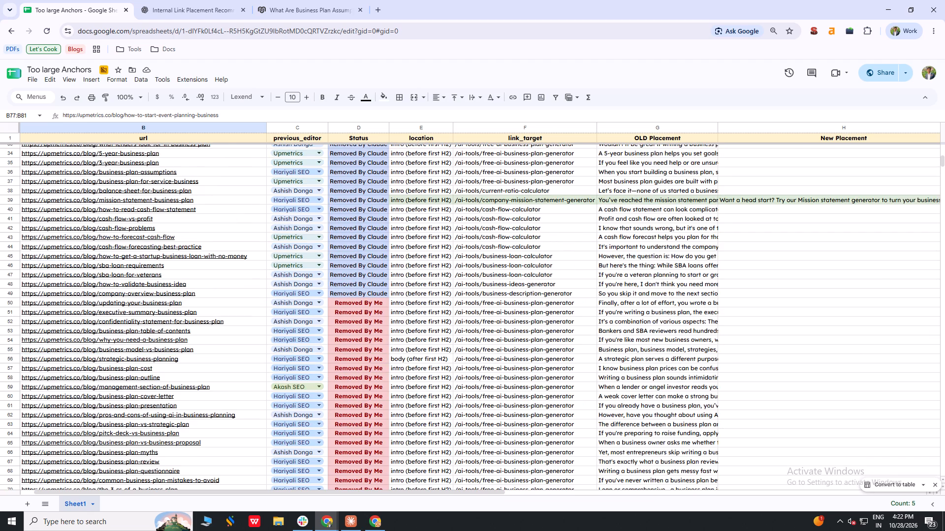
{"action": "scroll", "coordinate": [467, 278], "scroll_direction": "up", "scroll_amount": 2}
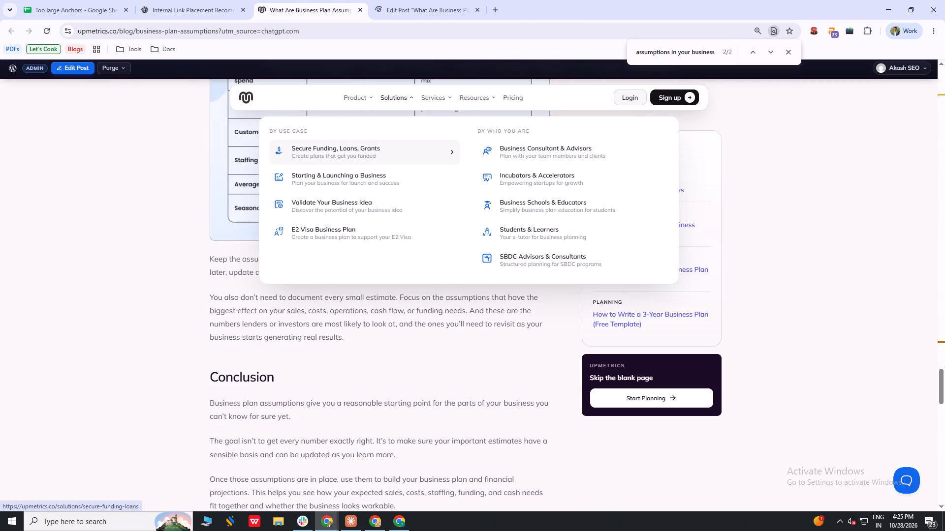
{"action": "left_click", "coordinate": [426, 0]}
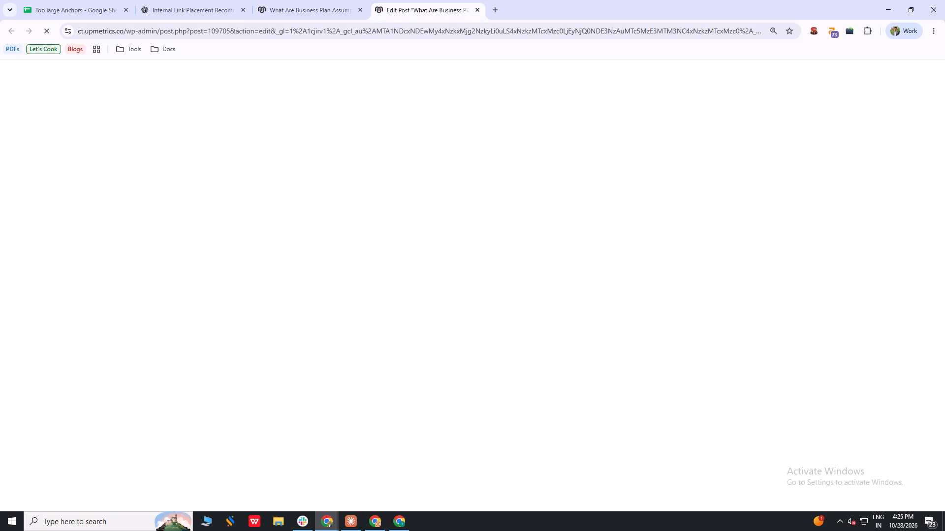
Find "you also" in the post and add an empty paragraph after the one ending "ability to win customers.".
{"action": "key", "text": "ctrl+f"}
{"action": "type", "text": "you l"}
{"action": "key", "text": "BackSpace"}
{"action": "type", "text": "also"}
{"action": "key", "text": "space"}
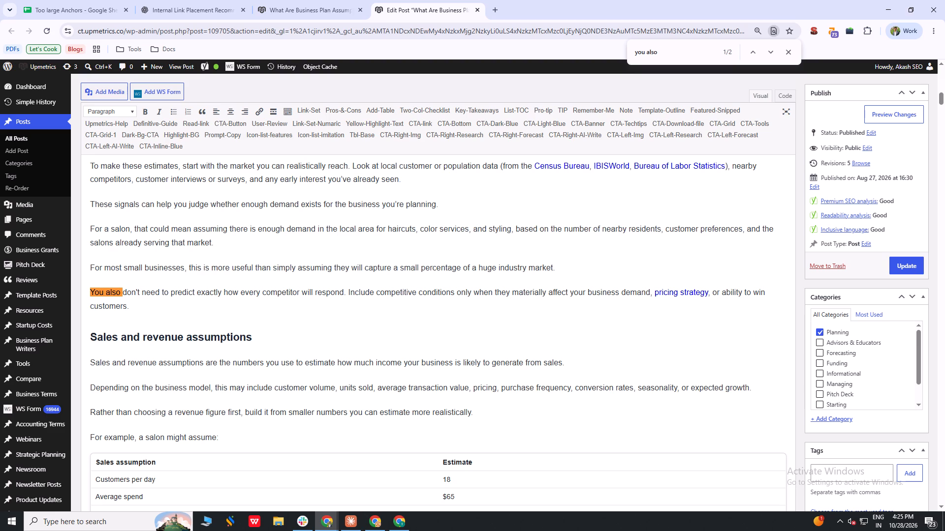
{"action": "left_click", "coordinate": [151, 308]}
{"action": "key", "text": "Return"}
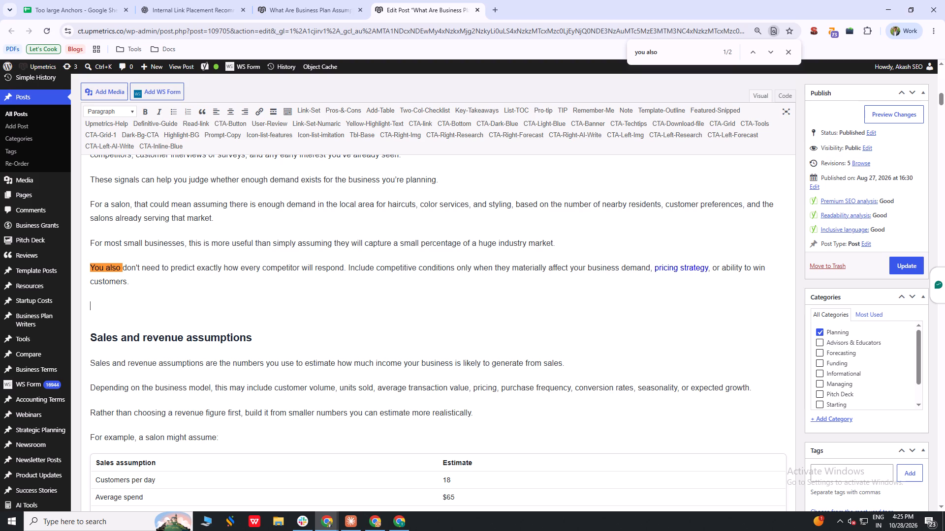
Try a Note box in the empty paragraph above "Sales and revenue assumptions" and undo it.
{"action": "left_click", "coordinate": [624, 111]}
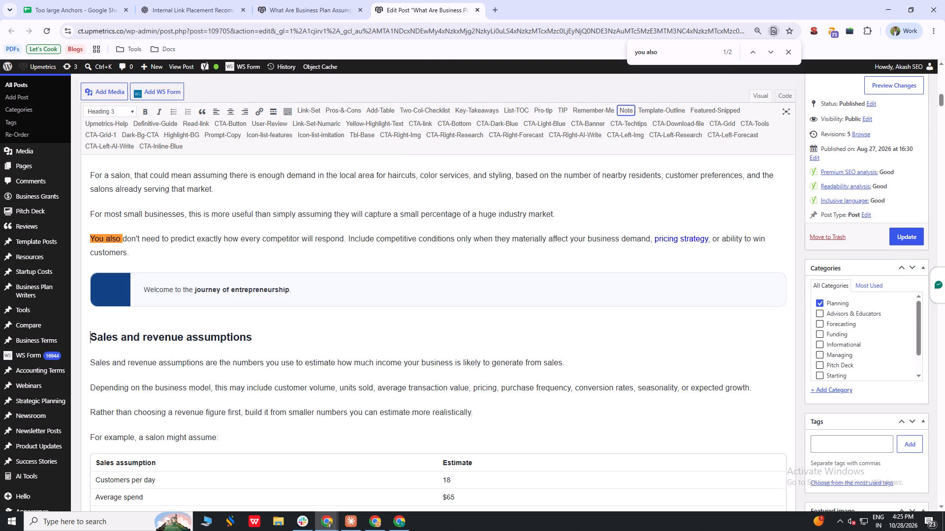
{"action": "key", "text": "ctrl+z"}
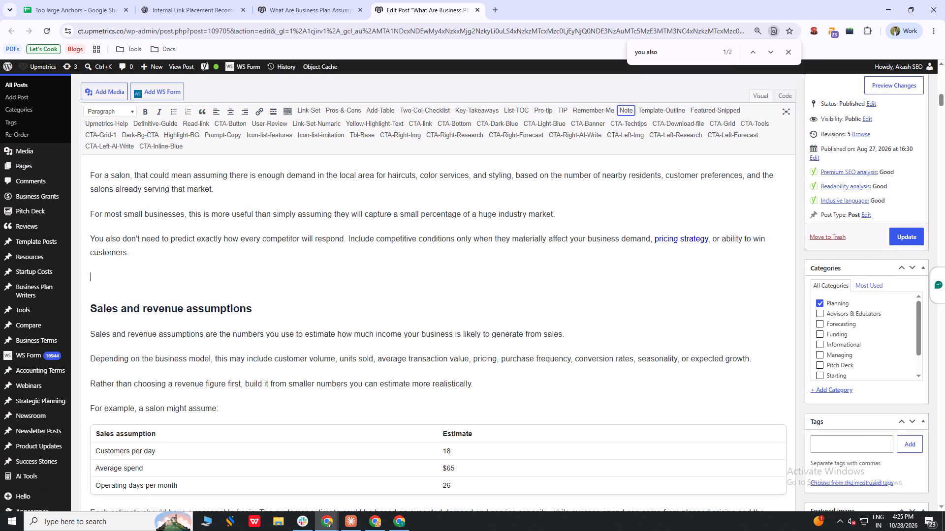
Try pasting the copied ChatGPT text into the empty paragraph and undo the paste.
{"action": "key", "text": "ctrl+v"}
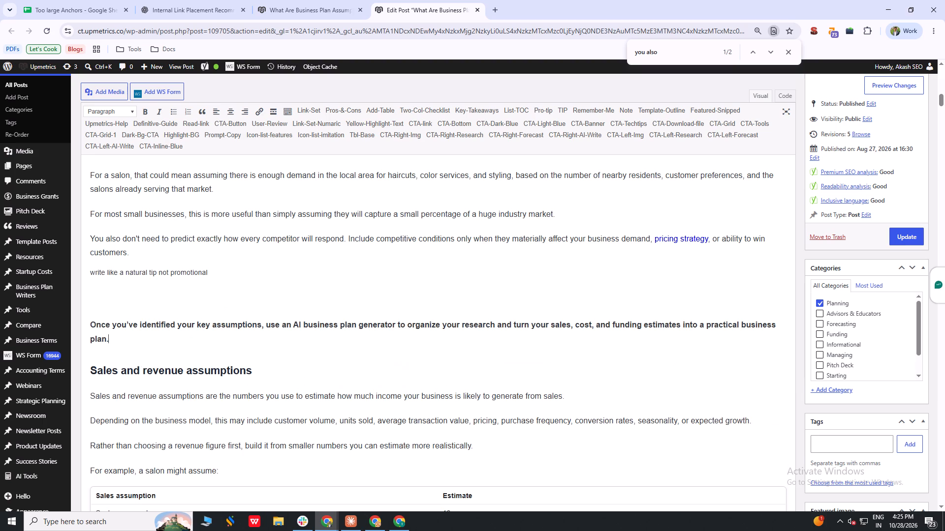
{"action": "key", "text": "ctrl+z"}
In the ChatGPT window, copy only the rewritten tip beginning "Once you've identified your key assumptions", leaving out the prompt line.
{"action": "key", "text": "alt+Tab"}
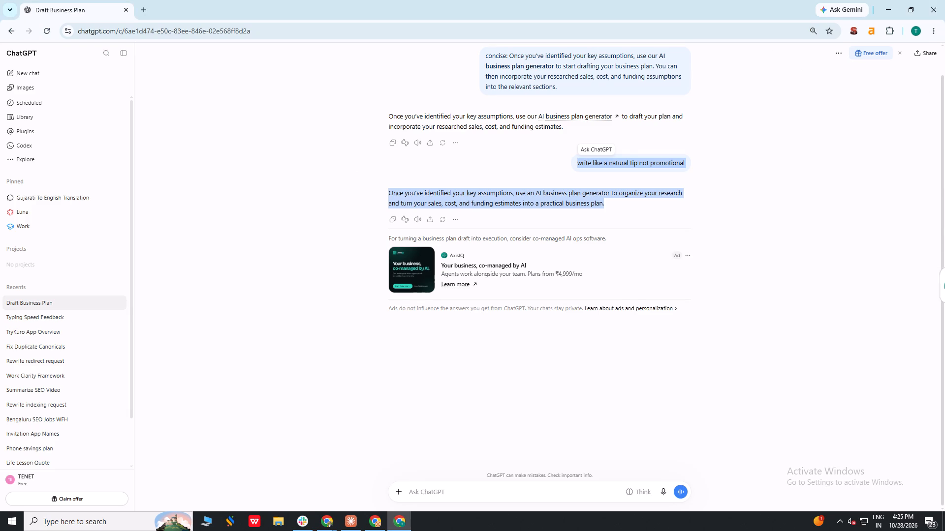
{"action": "left_click", "coordinate": [614, 195]}
{"action": "left_click_drag", "start_coordinate": [608, 206], "coordinate": [349, 190]}
{"action": "key", "text": "ctrl+c"}
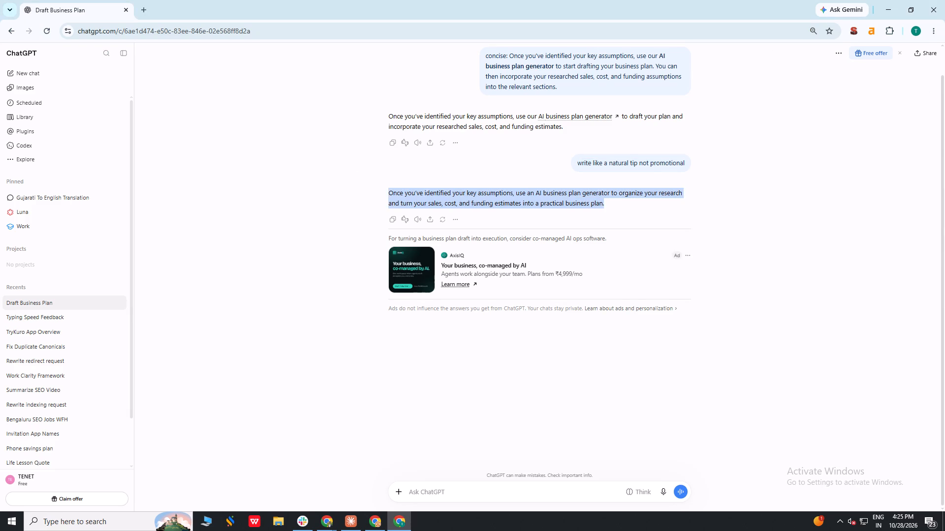
Back in the WordPress post, paste the tip in code view as its own paragraph after "ability to win customers.".
{"action": "key", "text": "alt+Tab"}
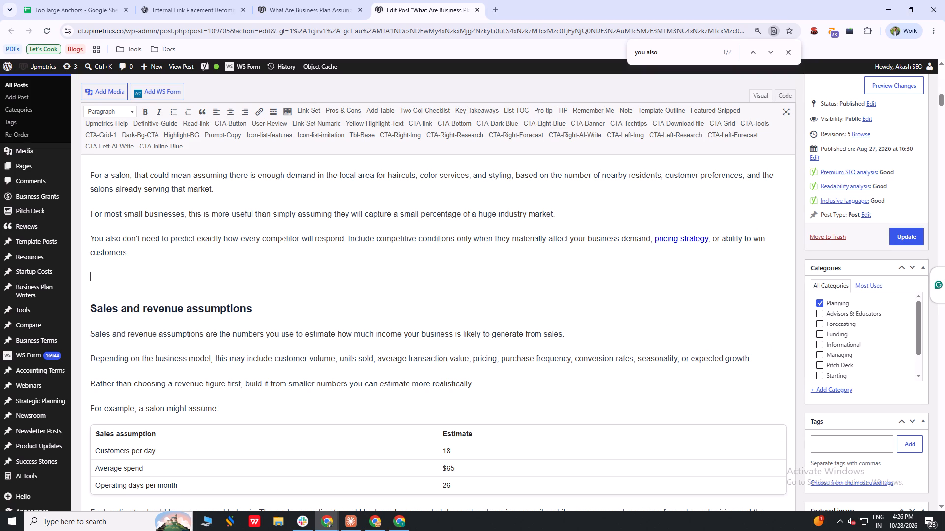
{"action": "left_click_drag", "start_coordinate": [135, 254], "coordinate": [90, 241]}
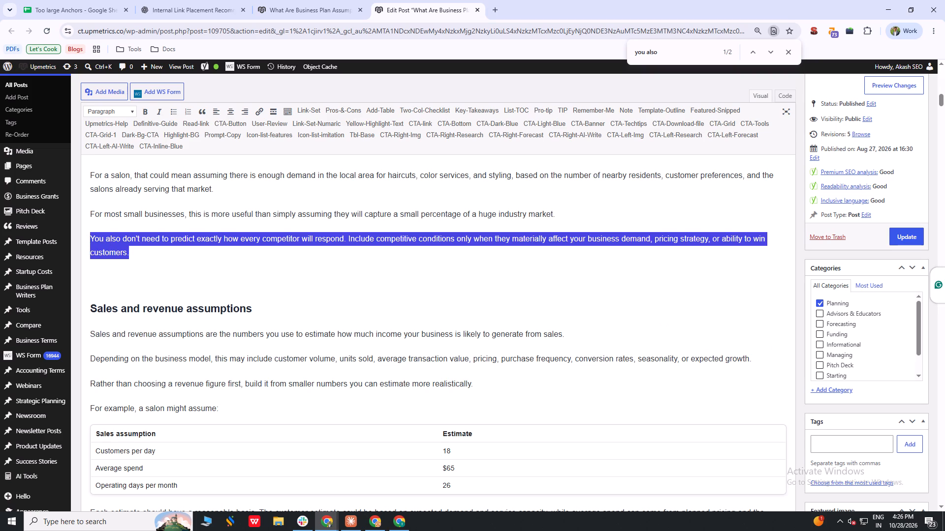
{"action": "left_click", "coordinate": [318, 262]}
{"action": "left_click_drag", "start_coordinate": [297, 235], "coordinate": [488, 233]}
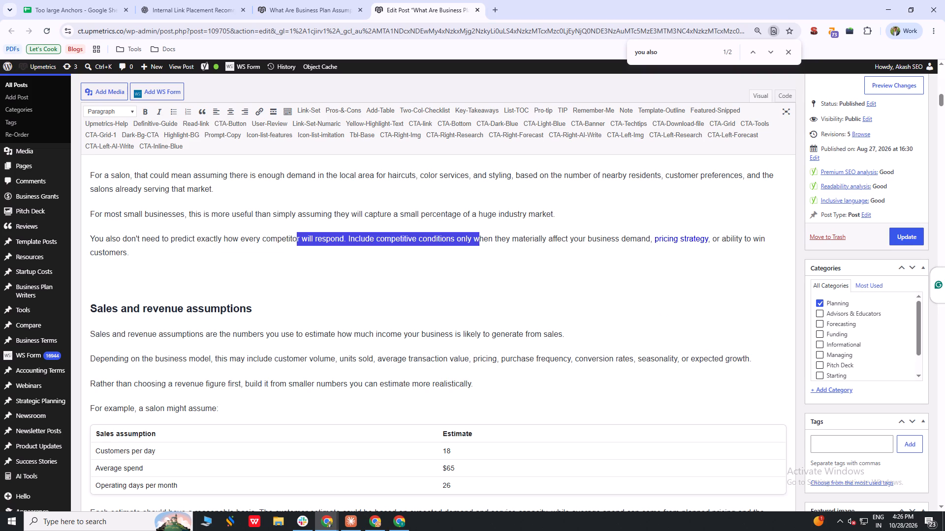
{"action": "left_click_drag", "start_coordinate": [488, 233], "coordinate": [492, 233]}
{"action": "left_click", "coordinate": [782, 95]}
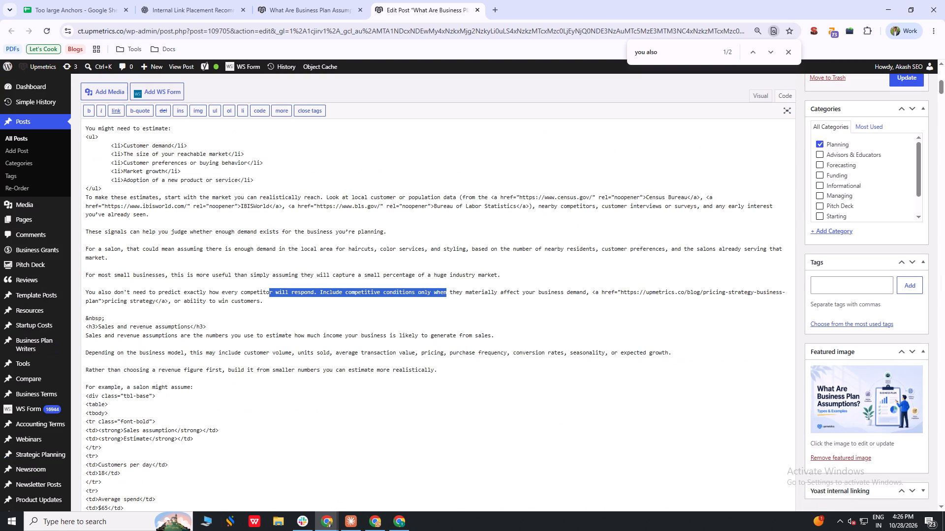
{"action": "left_click", "coordinate": [290, 303]}
{"action": "key", "text": "Return"}
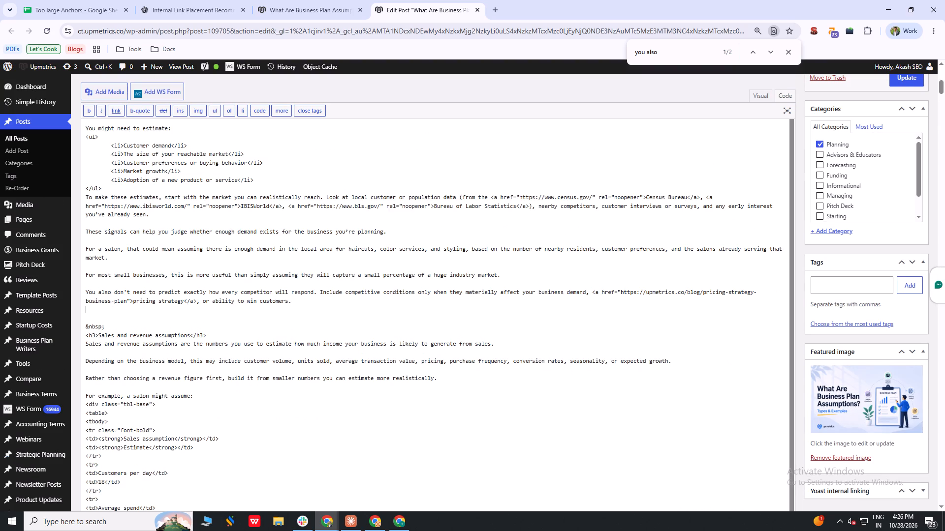
{"action": "key", "text": "Return"}
{"action": "key", "text": "ctrl+v"}
Remove the leftover &nbsp; line between the new tip and the "Sales and revenue assumptions" heading.
{"action": "left_click_drag", "start_coordinate": [115, 335], "coordinate": [81, 335]}
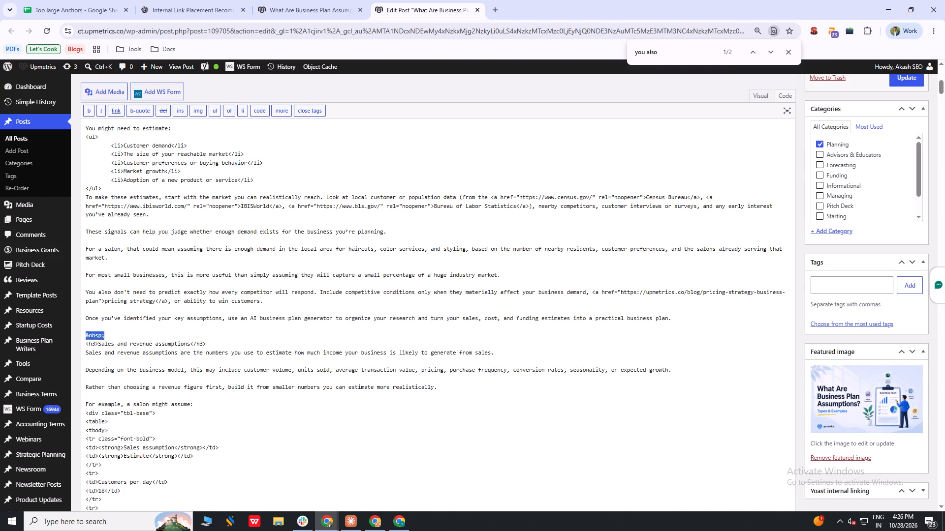
{"action": "left_click_drag", "start_coordinate": [81, 335], "coordinate": [76, 335]}
{"action": "key", "text": "BackSpace"}
{"action": "key", "text": "BackSpace"}
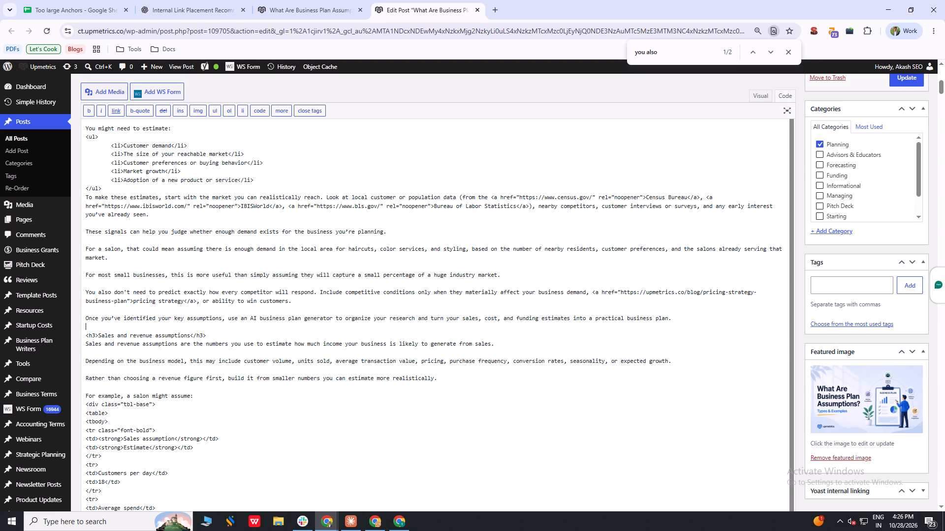
Copy the "pricing strategy" link markup and paste it over "AI business plan generator" in the new tip.
{"action": "left_click_drag", "start_coordinate": [594, 291], "coordinate": [594, 291]}
{"action": "left_click_drag", "start_coordinate": [594, 291], "coordinate": [195, 301]}
{"action": "key", "text": "ctrl+c"}
{"action": "key", "text": "ctrl+c"}
{"action": "key", "text": "ctrl+c"}
{"action": "key", "text": "ctrl+c"}
{"action": "key", "text": "ctrl+c"}
{"action": "key", "text": "ctrl+c"}
{"action": "key", "text": "ctrl+c"}
{"action": "key", "text": "ctrl+c"}
{"action": "key", "text": "ctrl+c"}
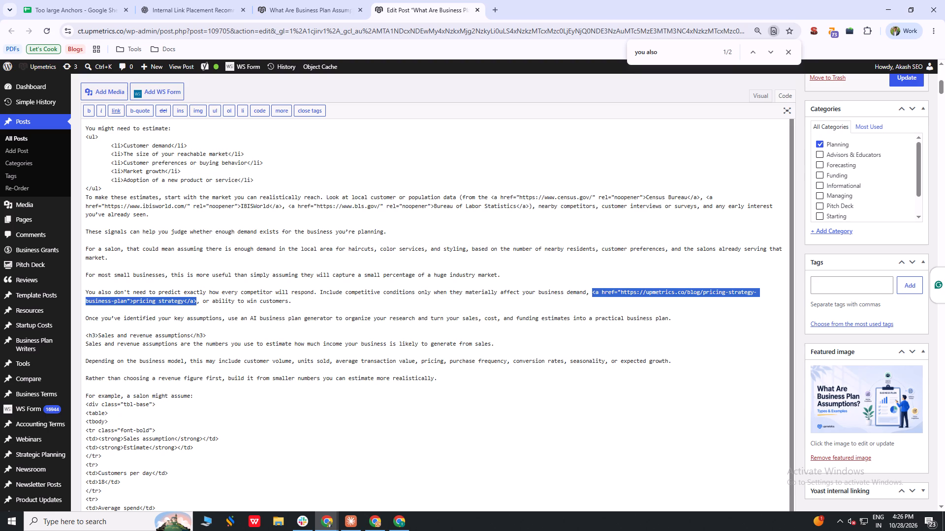
{"action": "key", "text": "ctrl+c"}
{"action": "key", "text": "ctrl+c"}
{"action": "key", "text": "ctrl+c"}
{"action": "key", "text": "ctrl+c"}
{"action": "key", "text": "ctrl+c"}
{"action": "key", "text": "ctrl+c"}
{"action": "key", "text": "ctrl+c"}
{"action": "key", "text": "ctrl+c"}
{"action": "left_click_drag", "start_coordinate": [250, 317], "coordinate": [332, 319]}
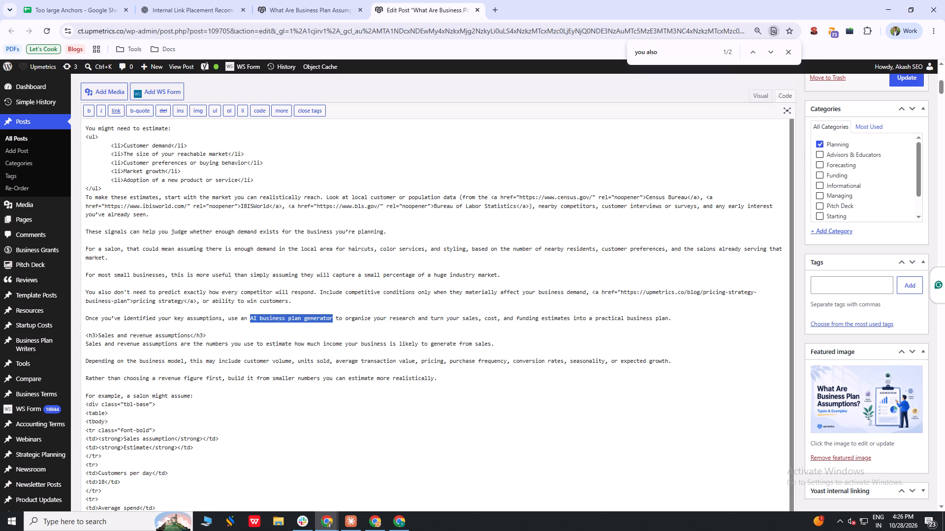
{"action": "key", "text": "ctrl+v"}
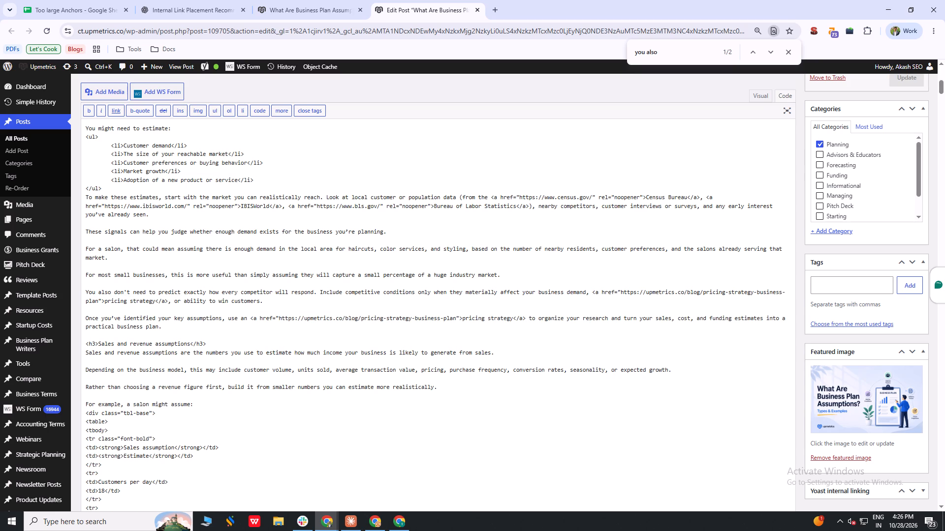
Change the pasted link's anchor text to "AI business plan generator".
{"action": "left_click_drag", "start_coordinate": [462, 318], "coordinate": [513, 319]}
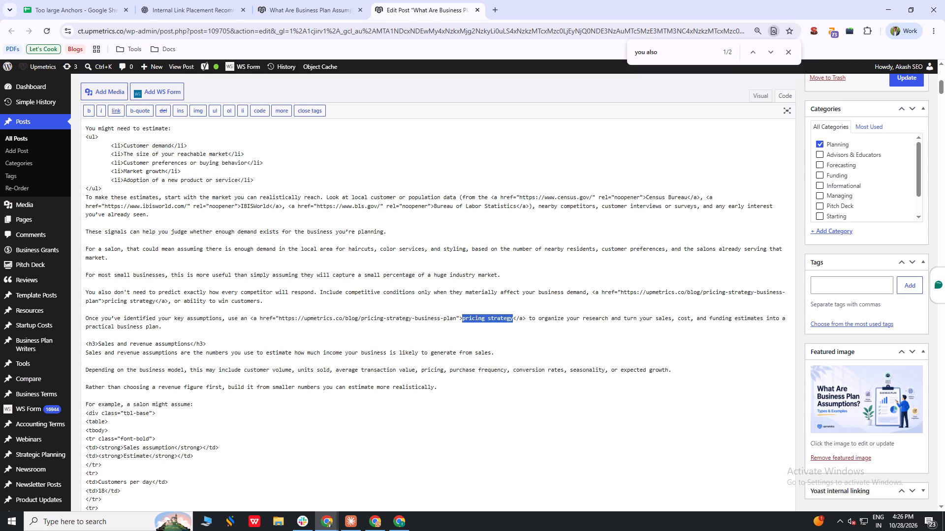
{"action": "type", "text": "AI"}
{"action": "key", "text": "space"}
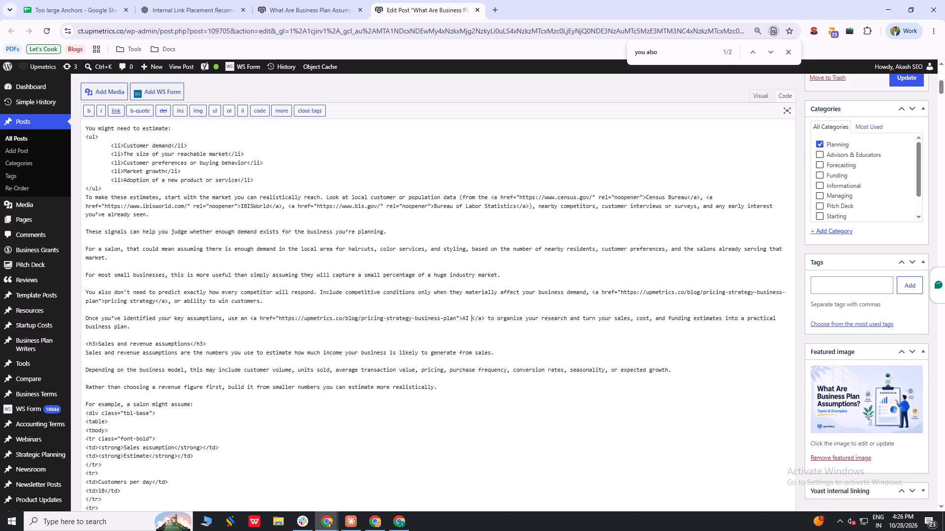
{"action": "type", "text": "business plan generatr"}
{"action": "key", "text": "BackSpace"}
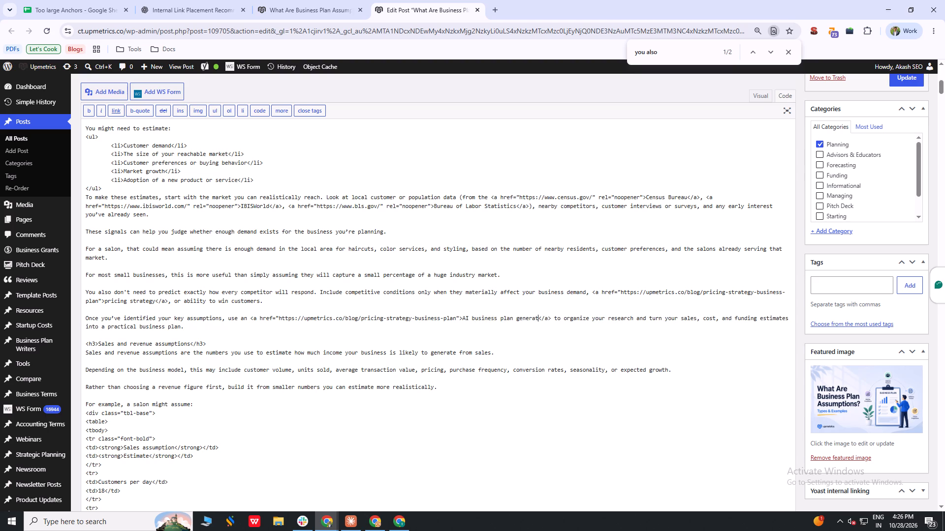
{"action": "type", "text": "or"}
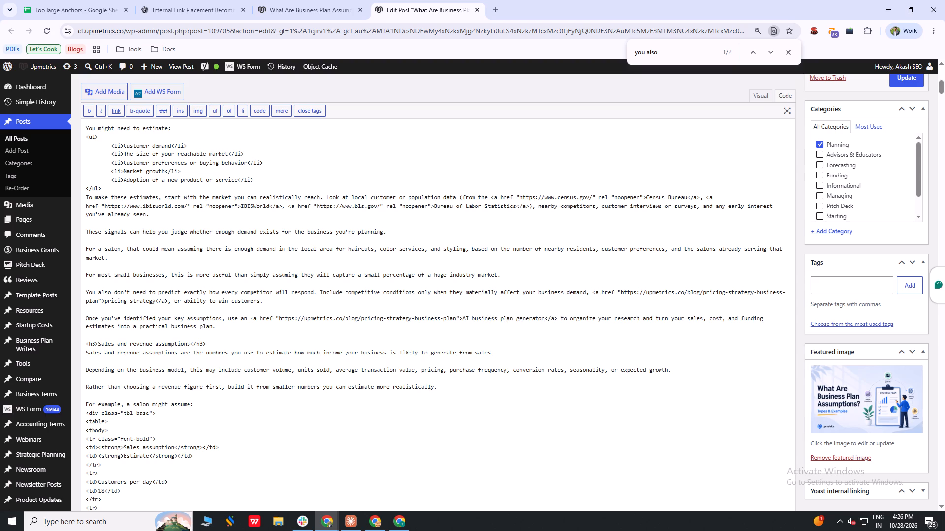
{"action": "key", "text": "ctrl+Left"}
{"action": "key", "text": "ctrl+Left"}
{"action": "key", "text": "ctrl+Left"}
{"action": "key", "text": "ctrl+Left"}
{"action": "key", "text": "ctrl+Left"}
{"action": "key", "text": "ctrl+shift+Left"}
{"action": "key", "text": "ctrl+shift+Left"}
{"action": "key", "text": "ctrl+shift+Left"}
{"action": "key", "text": "ctrl+shift+Left"}
{"action": "key", "text": "ctrl+shift+Left"}
{"action": "key", "text": "ctrl+shift+Left"}
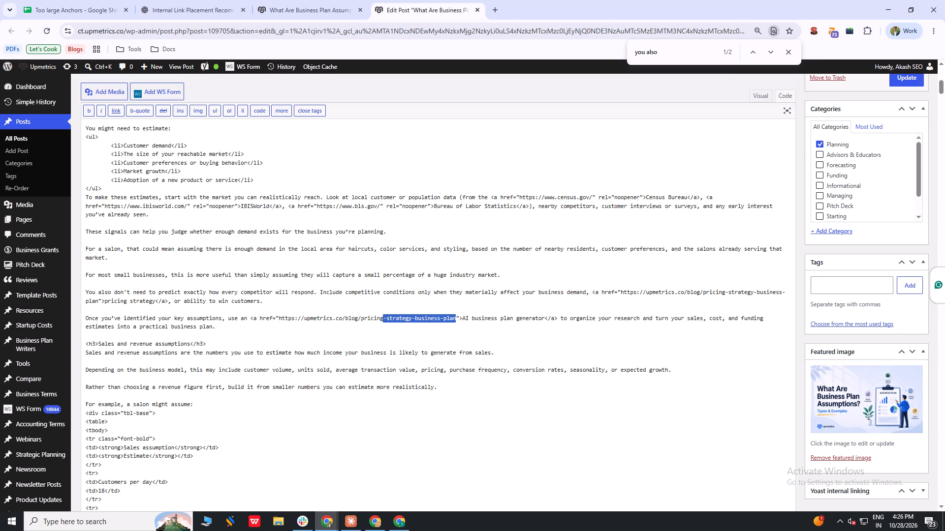
{"action": "key", "text": "ctrl+shift+Left"}
{"action": "key", "text": "ctrl+shift+Left"}
{"action": "key", "text": "ctrl+shift+Left"}
{"action": "key", "text": "ctrl+shift+Left"}
{"action": "key", "text": "ctrl+shift+Left"}
{"action": "key", "text": "ctrl+shift+Left"}
{"action": "key", "text": "ctrl+shift+Left"}
{"action": "key", "text": "ctrl+shift+Left"}
{"action": "key", "text": "ctrl+shift+Left"}
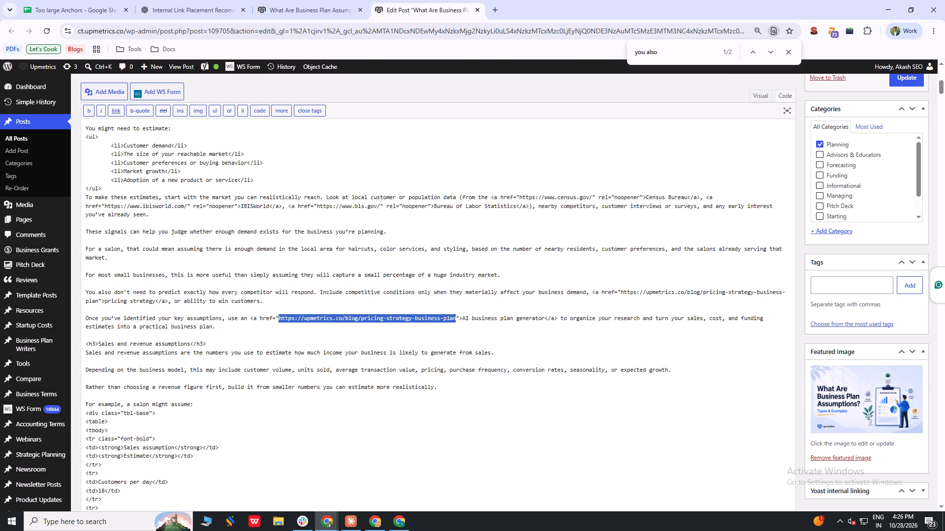
{"action": "key", "text": "alt+Tab"}
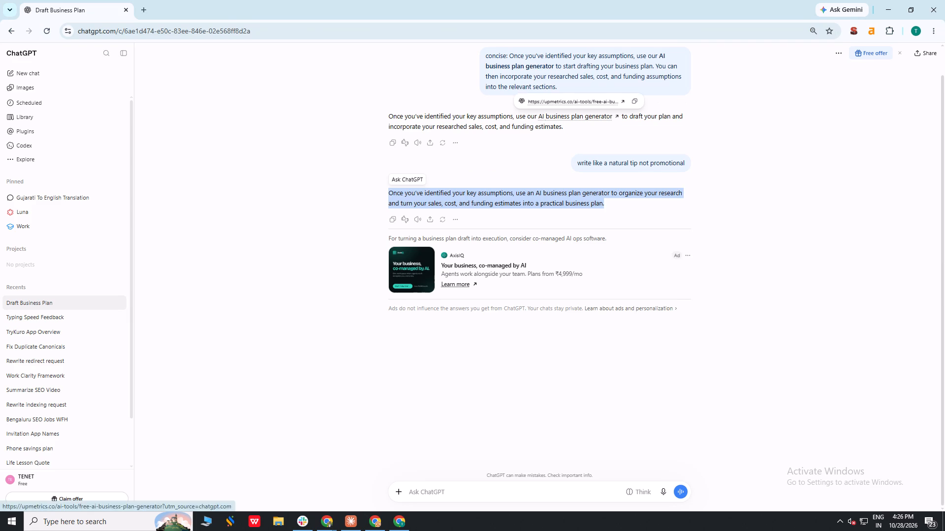
{"action": "left_click", "coordinate": [564, 118]}
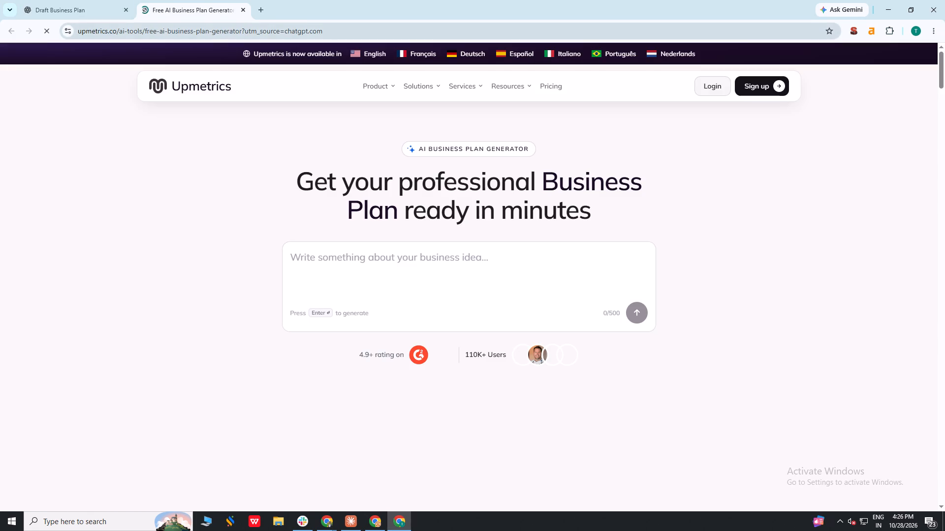
{"action": "left_click_drag", "start_coordinate": [244, 31], "coordinate": [499, 31]}
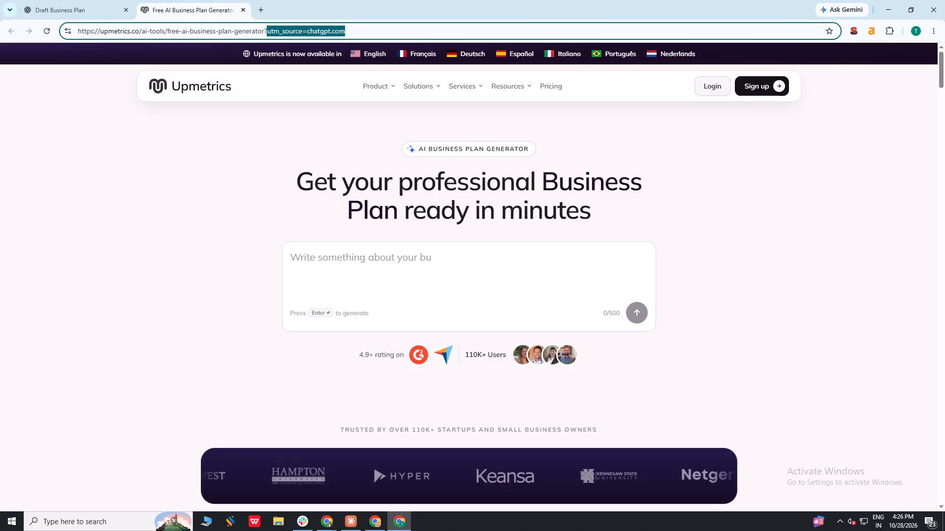
{"action": "key", "text": "BackSpace"}
{"action": "key", "text": "BackSpace"}
{"action": "key", "text": "Return"}
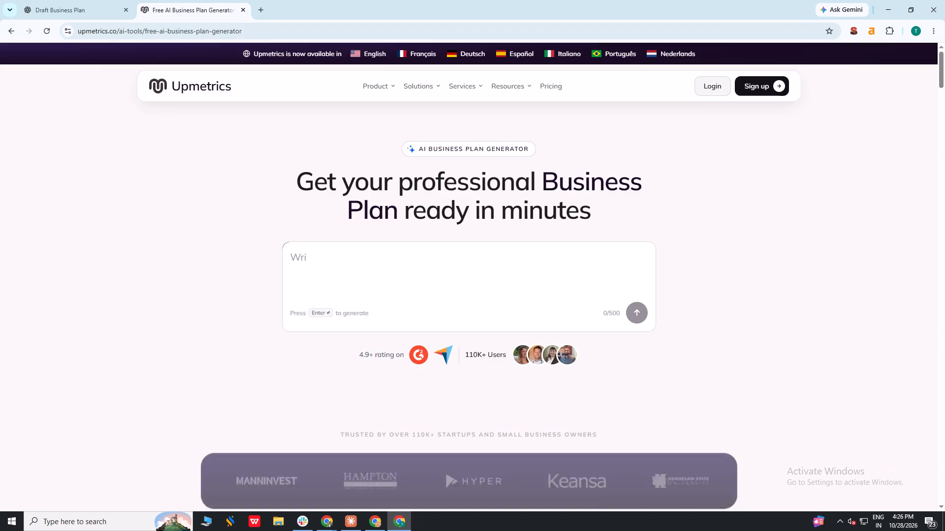
{"action": "scroll", "coordinate": [506, 30], "scroll_direction": "up", "scroll_amount": 1}
{"action": "left_click", "coordinate": [290, 29]}
{"action": "key", "text": "ctrl+c"}
{"action": "key", "text": "ctrl+c"}
{"action": "key", "text": "ctrl+c"}
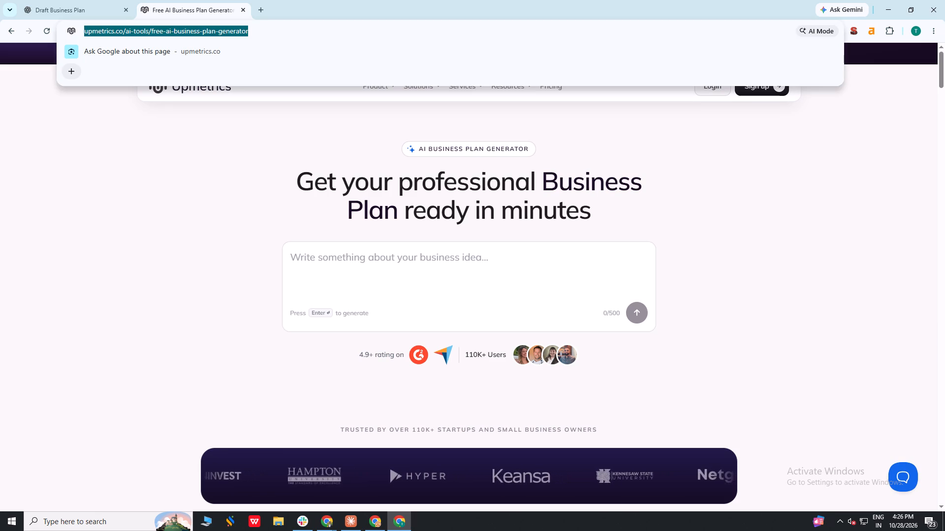
{"action": "key", "text": "alt+Tab"}
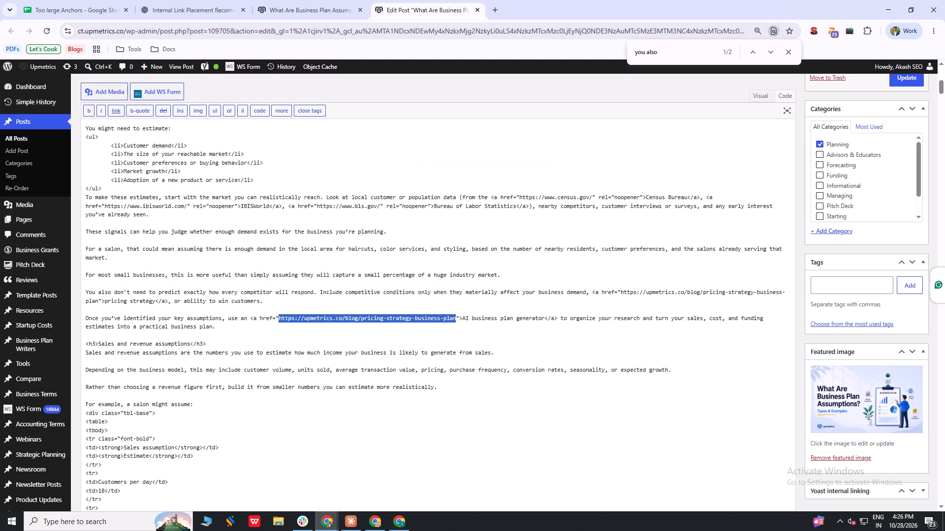
{"action": "key", "text": "ctrl+v"}
{"action": "left_click", "coordinate": [523, 320]}
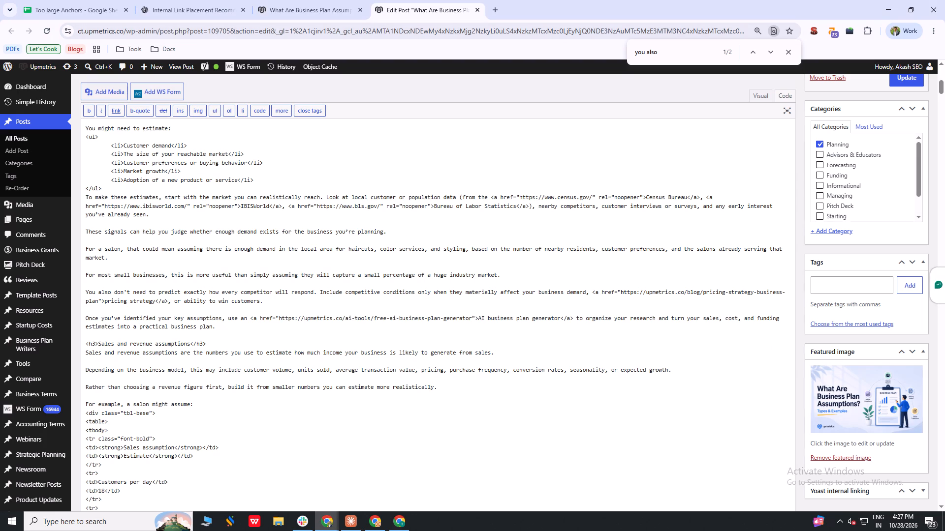
Update the "What Are Business Plan Assumptions? Types & Examples" post to save the added linked tip.
{"action": "left_click", "coordinate": [912, 79]}
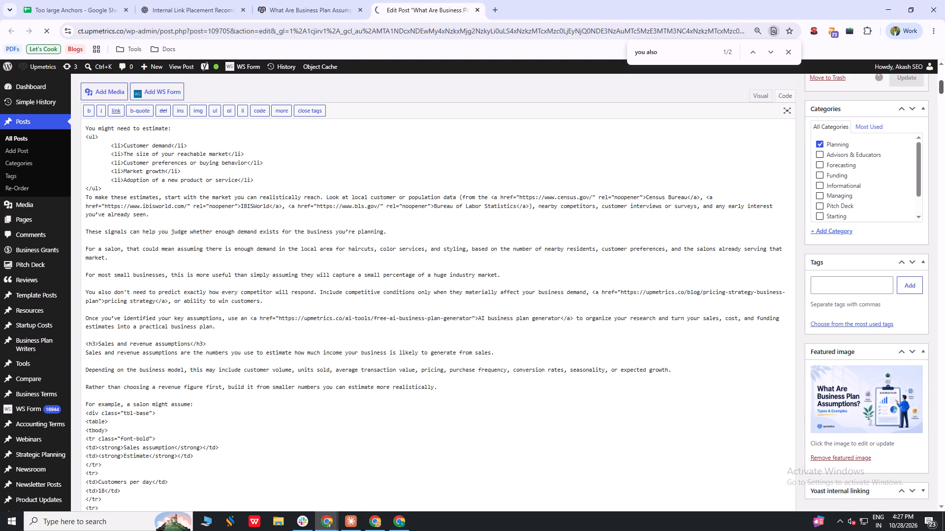
{"action": "scroll", "coordinate": [904, 250], "scroll_direction": "up", "scroll_amount": 1}
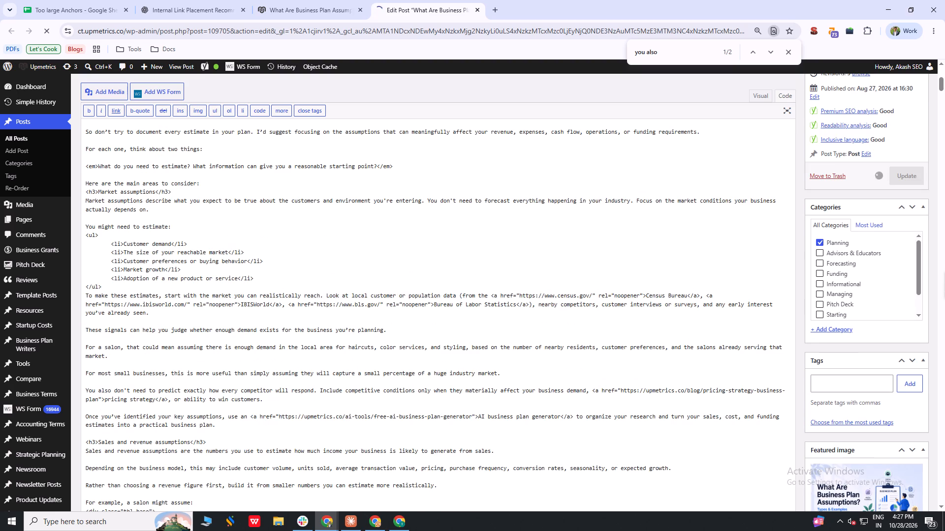
{"action": "scroll", "coordinate": [934, 224], "scroll_direction": "down", "scroll_amount": 1}
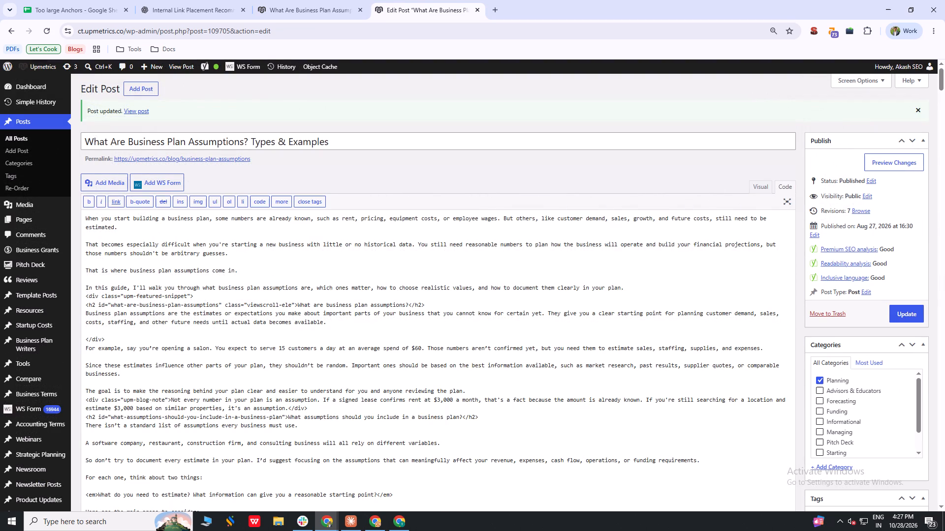
Reload the live Business Plan Assumptions article and look through its lower sections for the added tip.
{"action": "left_click", "coordinate": [307, 0]}
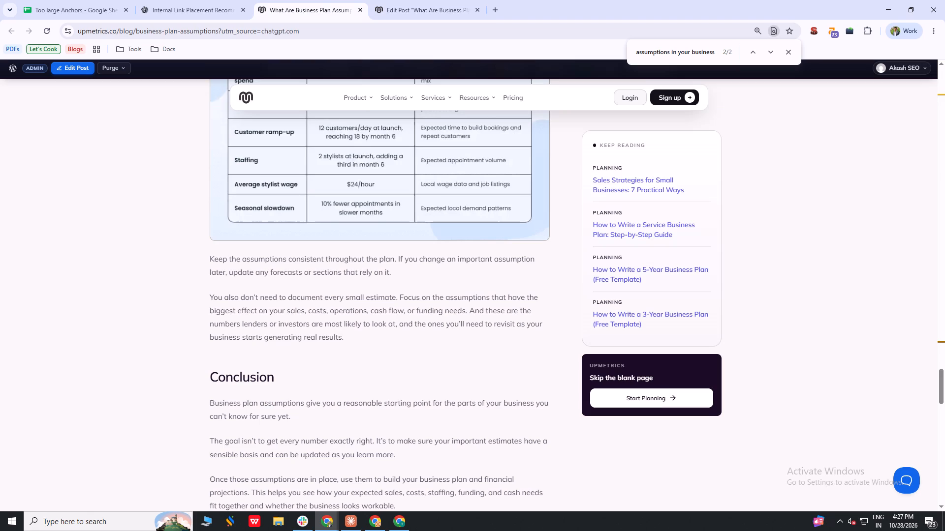
{"action": "key", "text": "F5"}
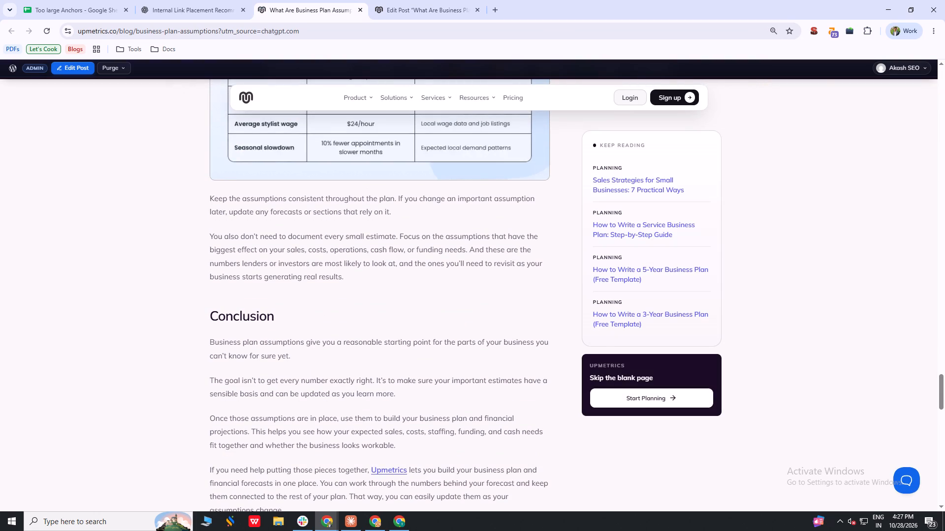
{"action": "scroll", "coordinate": [363, 289], "scroll_direction": "up", "scroll_amount": 6}
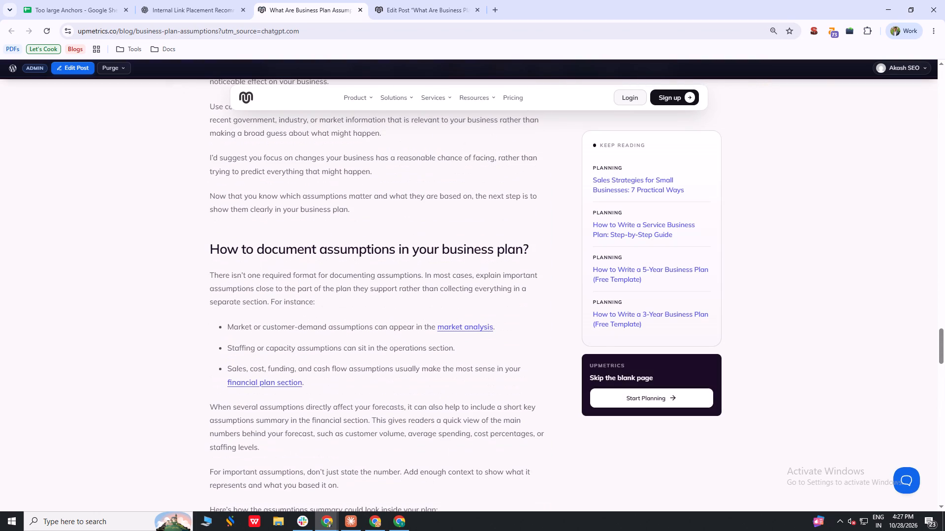
{"action": "scroll", "coordinate": [363, 289], "scroll_direction": "up", "scroll_amount": 3}
Show the post in the Visual editor and select the AI business plan generator tip above "Sales and revenue assumptions".
{"action": "left_click", "coordinate": [439, 0]}
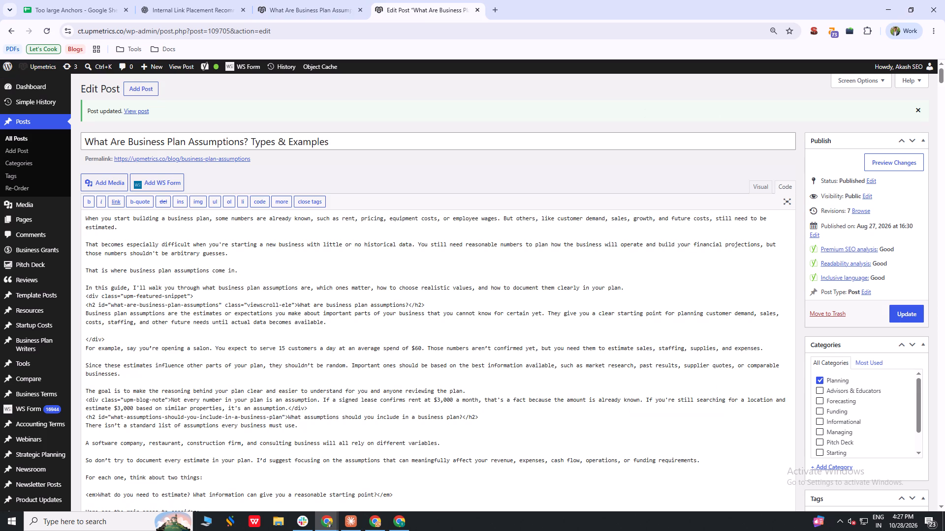
{"action": "left_click", "coordinate": [748, 183]}
{"action": "left_click", "coordinate": [757, 187]}
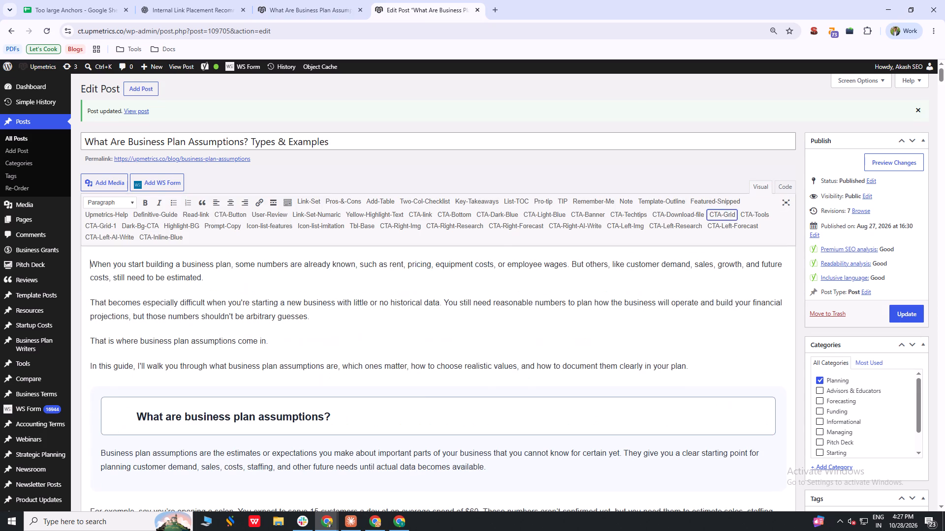
{"action": "scroll", "coordinate": [299, 330], "scroll_direction": "down", "scroll_amount": 7}
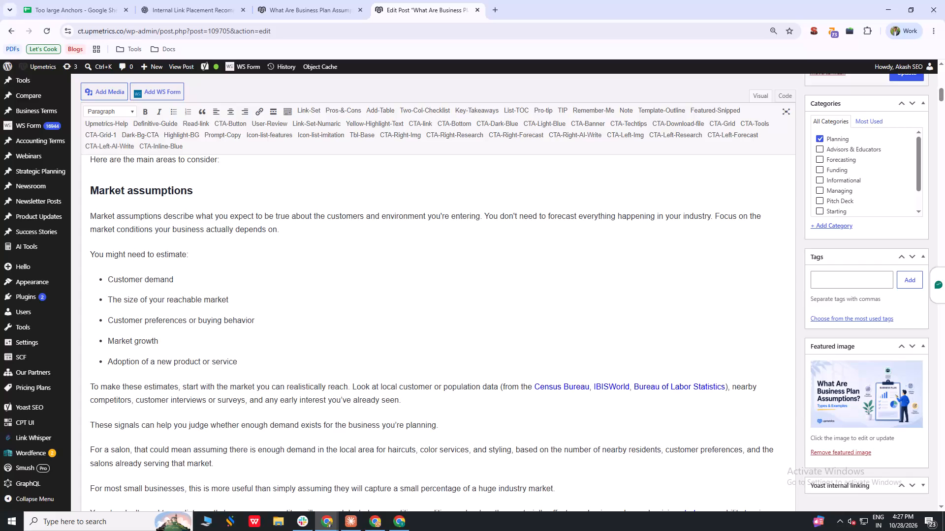
{"action": "scroll", "coordinate": [303, 329], "scroll_direction": "down", "scroll_amount": 2}
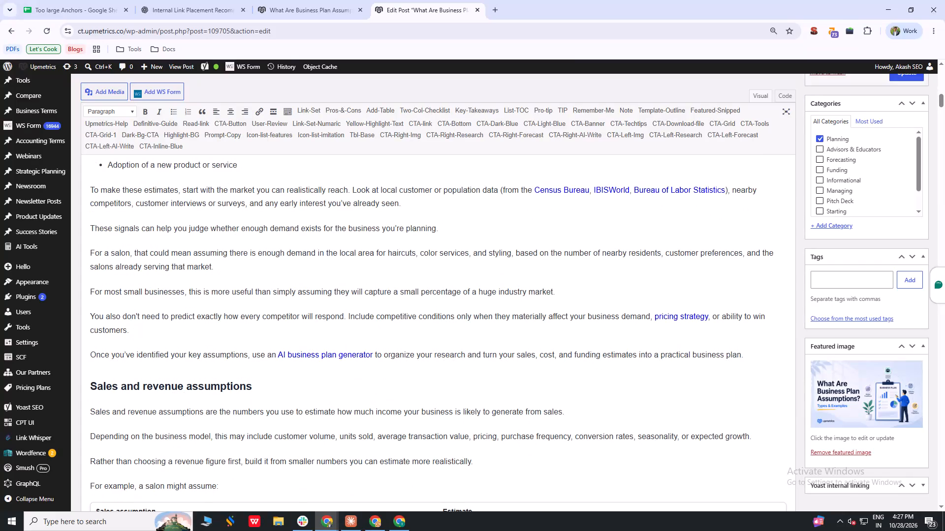
{"action": "left_click_drag", "start_coordinate": [749, 355], "coordinate": [219, 353]}
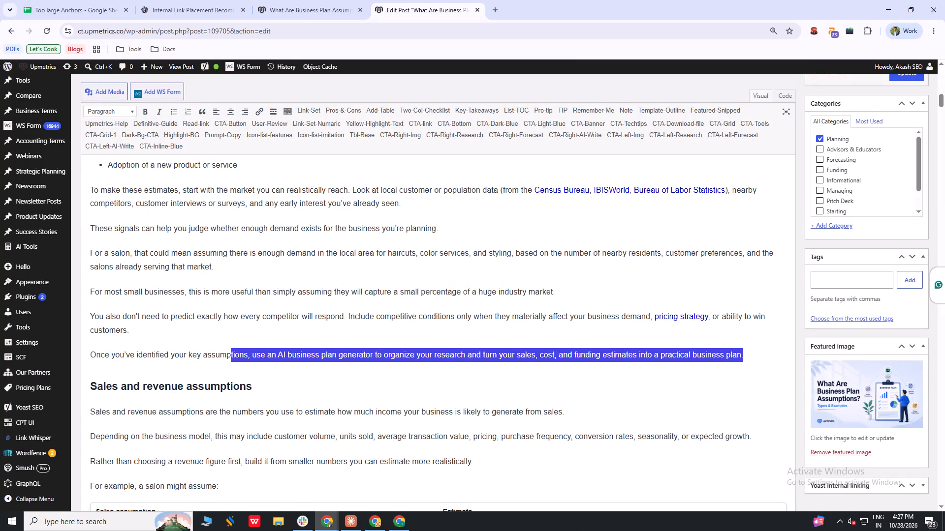
{"action": "left_click_drag", "start_coordinate": [219, 353], "coordinate": [92, 353]}
Recheck ChatGPT's placement for blog 8, Business Plan Assumptions, against the live article by searching for its "How to document assumptions in your business plan?" heading.
{"action": "left_click", "coordinate": [202, 0]}
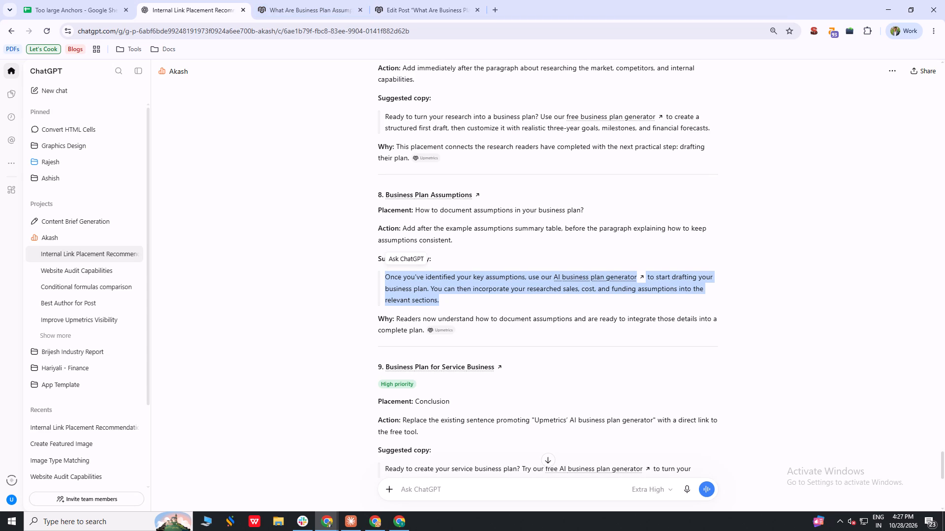
{"action": "left_click", "coordinate": [302, 0]}
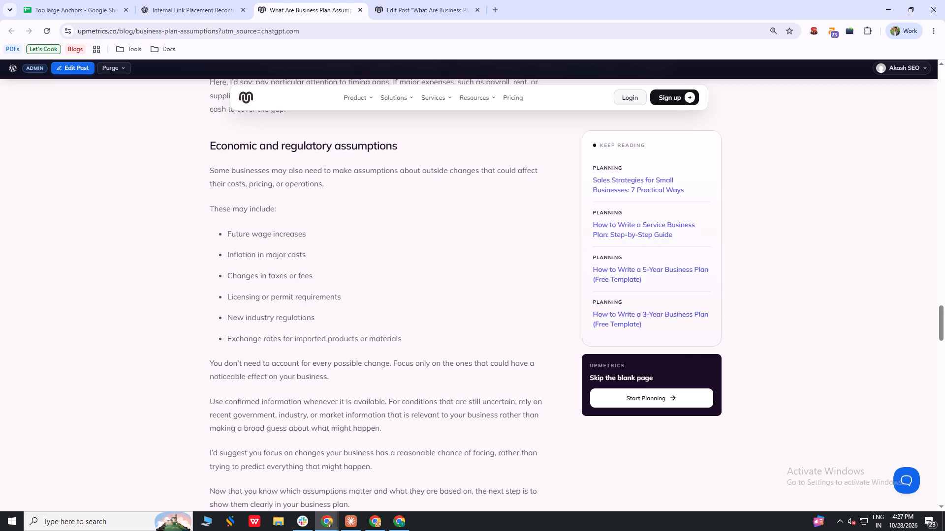
{"action": "left_click", "coordinate": [400, 0]}
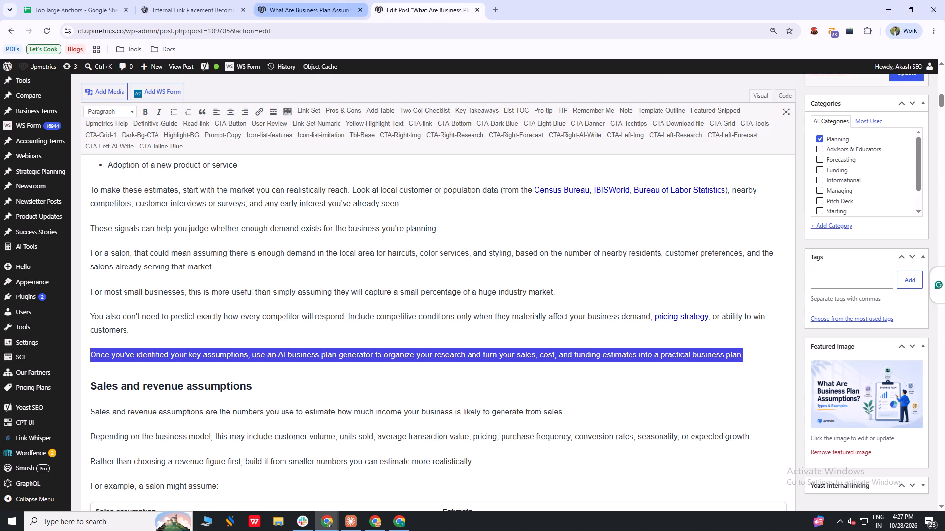
{"action": "left_click", "coordinate": [299, 0]}
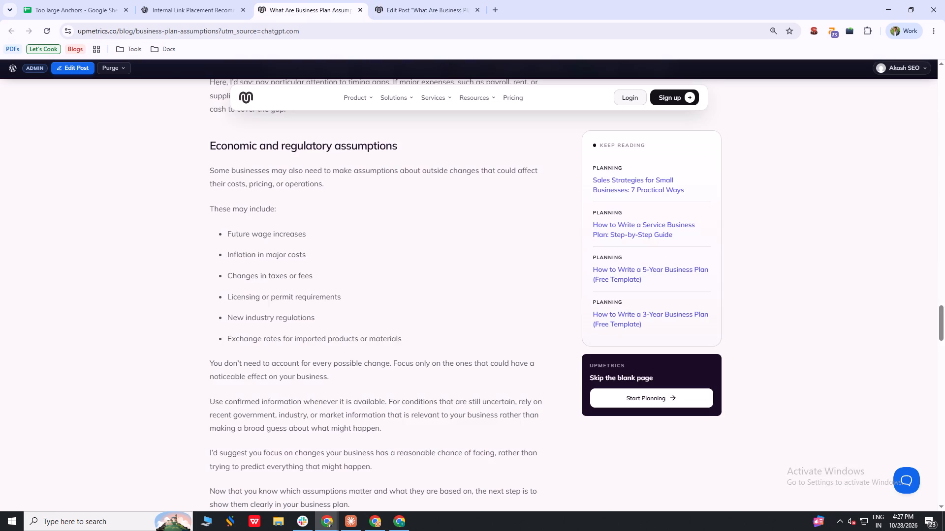
{"action": "left_click", "coordinate": [210, 0]}
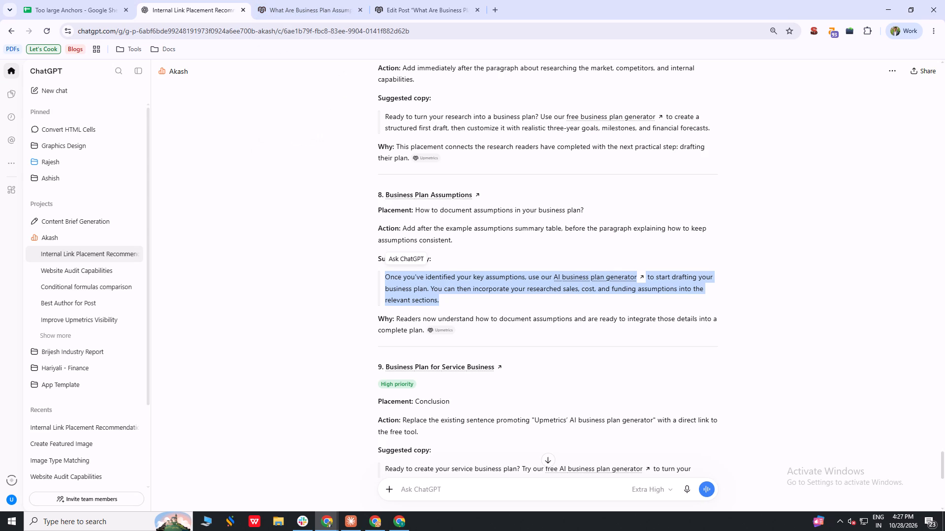
{"action": "left_click_drag", "start_coordinate": [431, 207], "coordinate": [550, 207]}
{"action": "key", "text": "ctrl+c"}
{"action": "left_click", "coordinate": [315, 0]}
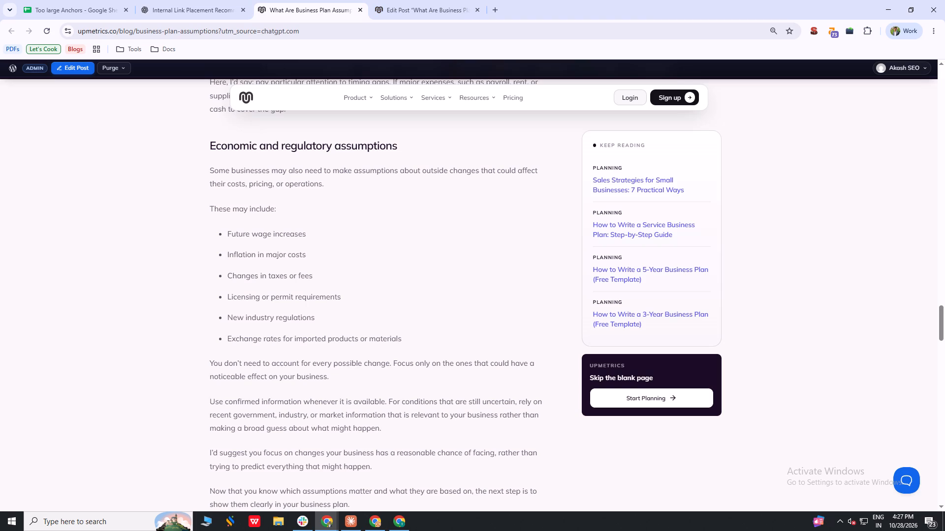
{"action": "key", "text": "ctrl+f"}
{"action": "key", "text": "ctrl+v"}
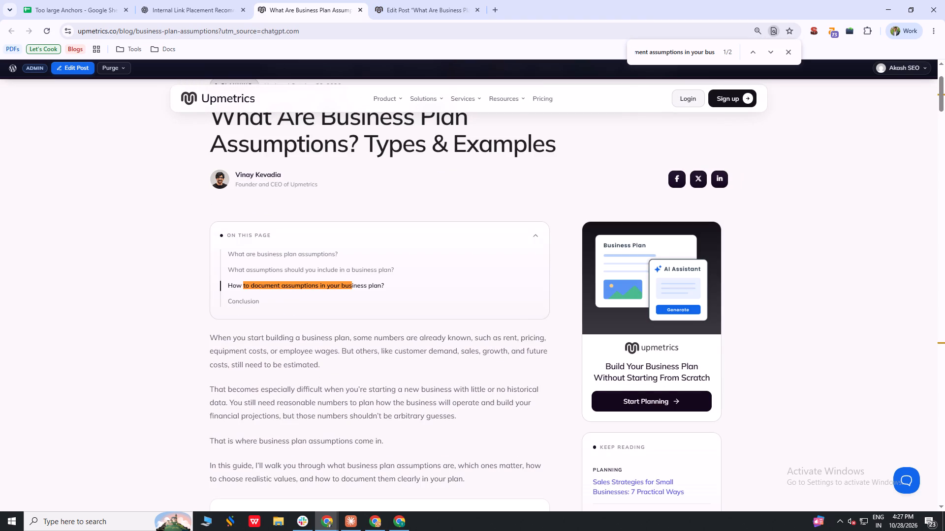
{"action": "key", "text": "Return"}
{"action": "scroll", "coordinate": [393, 177], "scroll_direction": "down", "scroll_amount": 5}
{"action": "scroll", "coordinate": [388, 193], "scroll_direction": "up", "scroll_amount": 3}
{"action": "scroll", "coordinate": [388, 194], "scroll_direction": "down", "scroll_amount": 6}
{"action": "scroll", "coordinate": [390, 192], "scroll_direction": "up", "scroll_amount": 13}
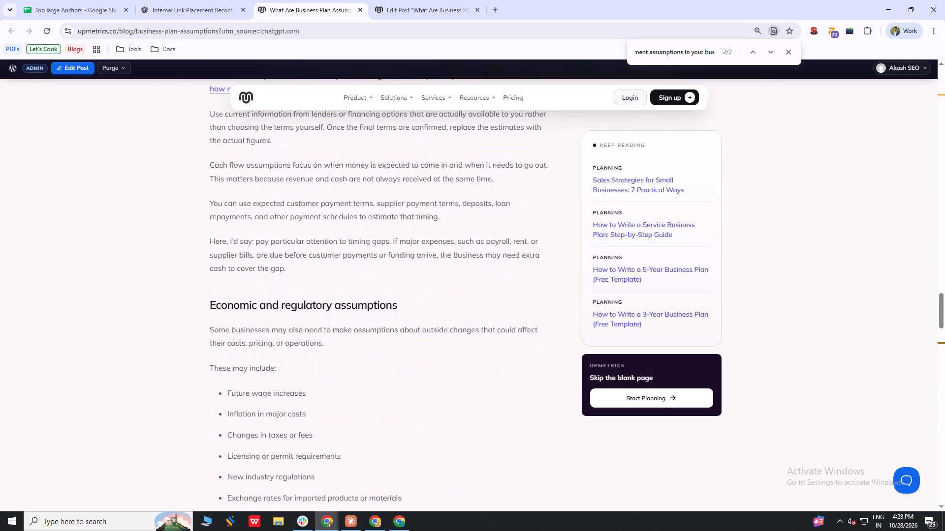
{"action": "scroll", "coordinate": [390, 192], "scroll_direction": "up", "scroll_amount": 17}
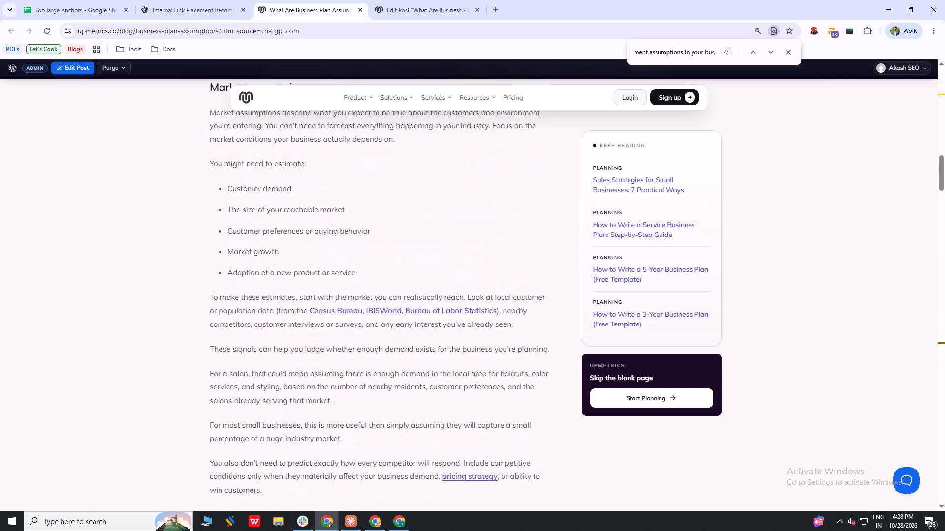
Move the selected tip from Market assumptions to its own paragraph after "Keep the assumptions consistent throughout the plan", leaving no blank line at its old place.
{"action": "left_click", "coordinate": [406, 0]}
{"action": "key", "text": "ctrl+x"}
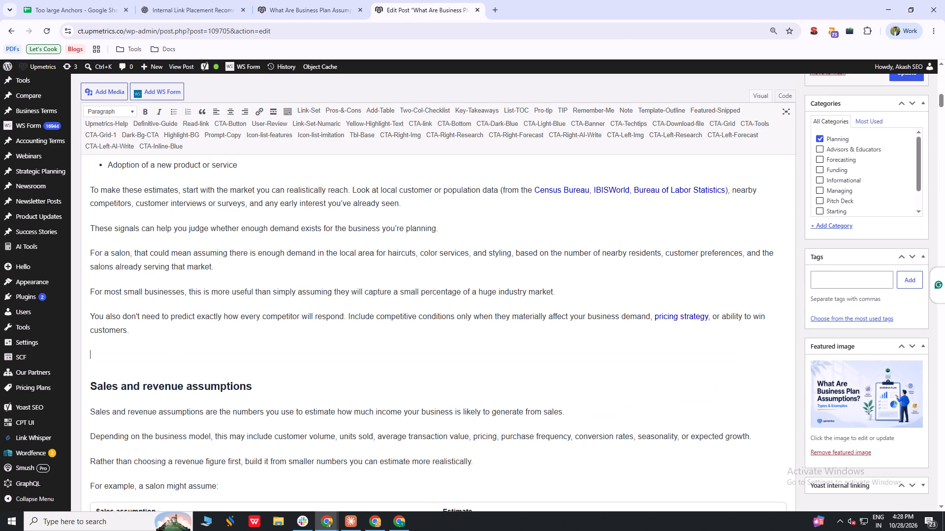
{"action": "key", "text": "BackSpace"}
{"action": "scroll", "coordinate": [234, 353], "scroll_direction": "down", "scroll_amount": 3}
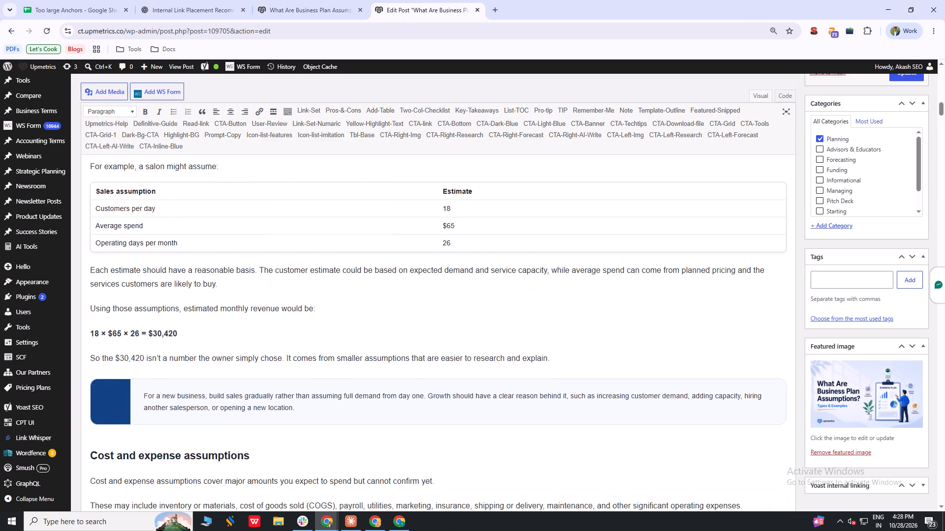
{"action": "scroll", "coordinate": [212, 316], "scroll_direction": "down", "scroll_amount": 14}
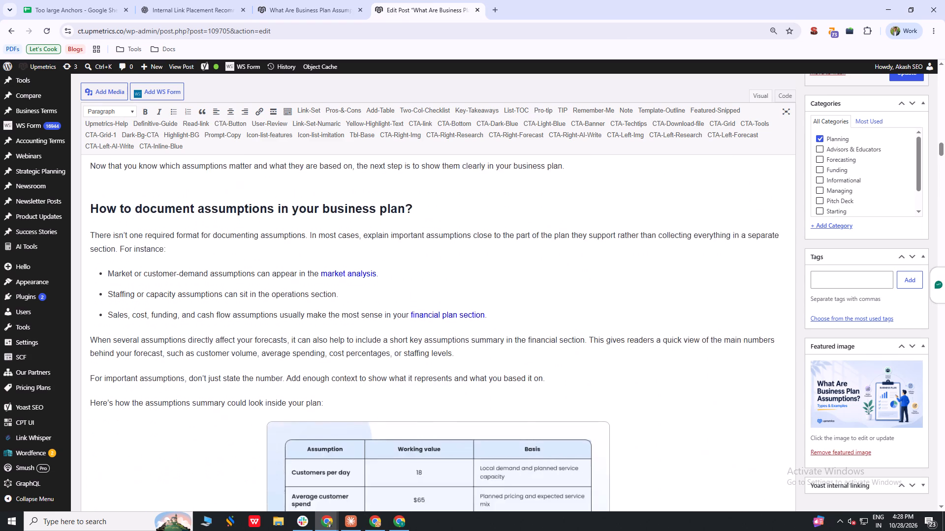
{"action": "scroll", "coordinate": [190, 302], "scroll_direction": "down", "scroll_amount": 4}
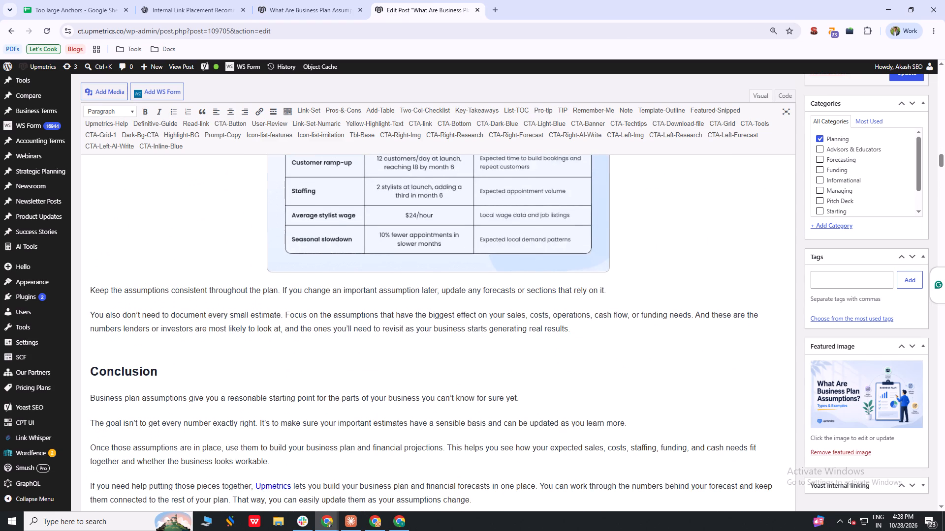
{"action": "left_click", "coordinate": [158, 342]}
{"action": "left_click", "coordinate": [593, 326]}
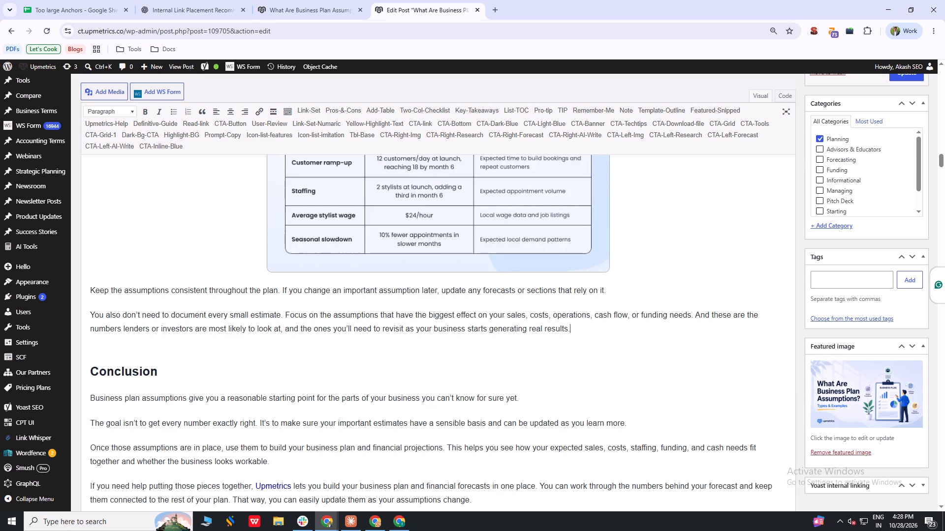
{"action": "left_click", "coordinate": [617, 290]}
{"action": "key", "text": "Return"}
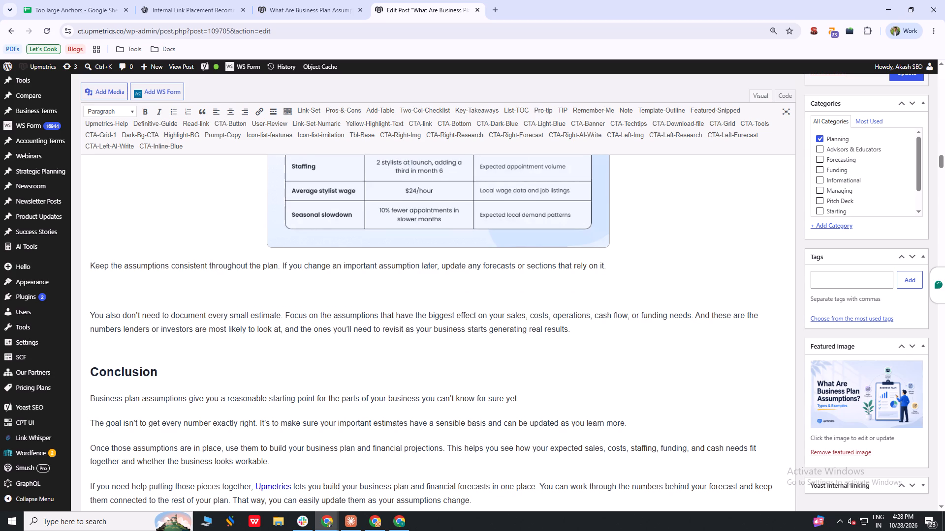
{"action": "key", "text": "ctrl+v"}
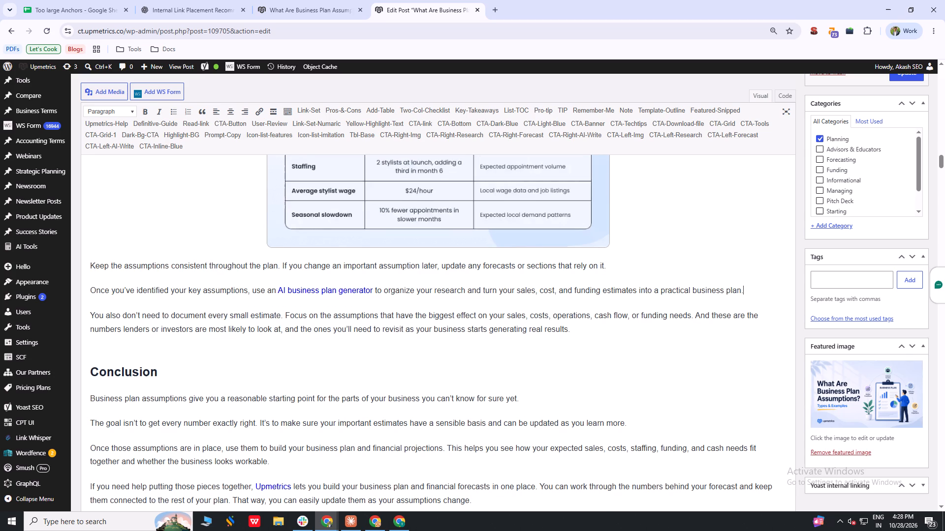
{"action": "left_click", "coordinate": [611, 332]}
{"action": "left_click", "coordinate": [650, 291]}
{"action": "left_click", "coordinate": [607, 320]}
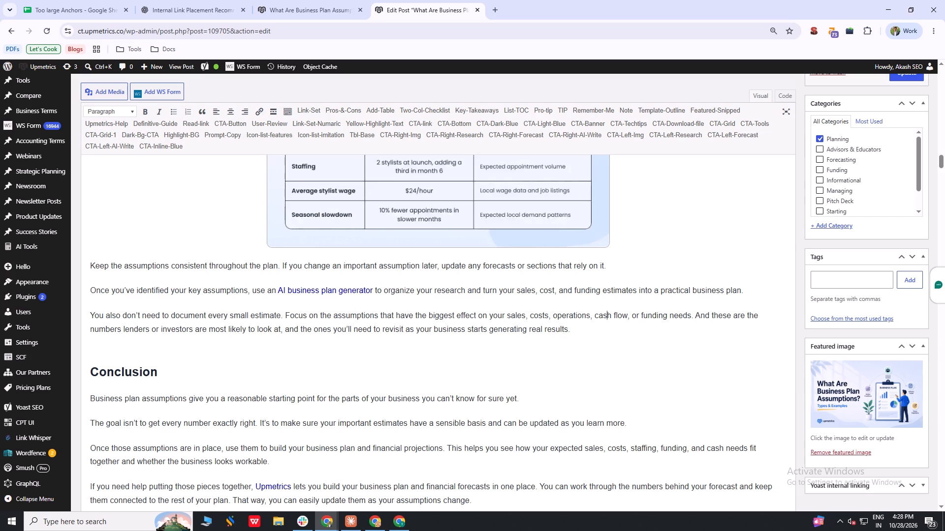
{"action": "left_click", "coordinate": [595, 332]}
Update the post to save the tip's new placement.
{"action": "left_click", "coordinate": [911, 79]}
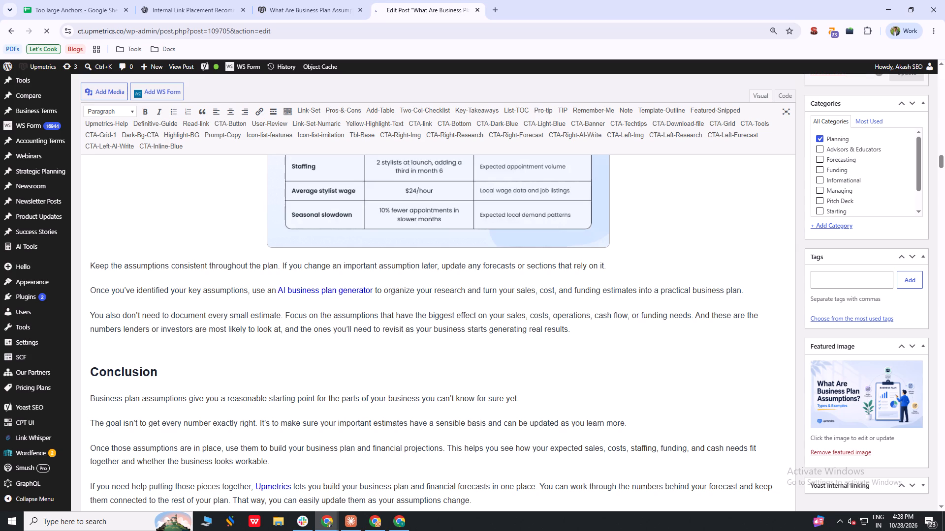
Reload the live Business Plan Assumptions article and check where the AI business plan generator tip appears.
{"action": "left_click", "coordinate": [284, 0]}
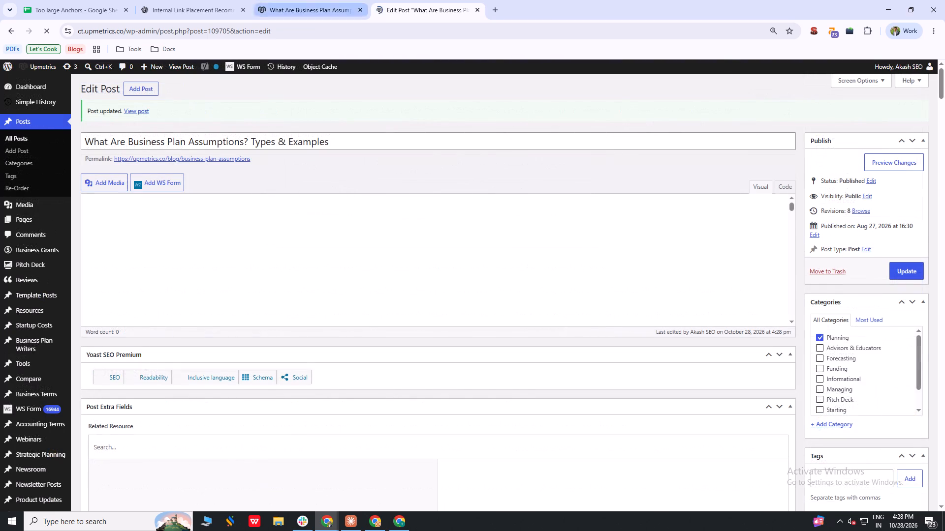
{"action": "key", "text": "F5"}
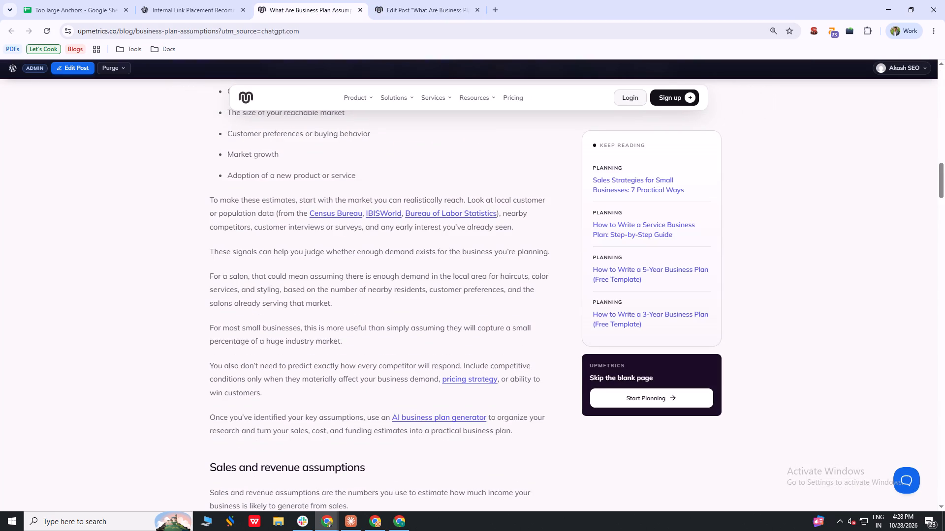
{"action": "key", "text": "F5"}
{"action": "key", "text": "space"}
{"action": "key", "text": "Up"}
{"action": "key", "text": "Up"}
{"action": "key", "text": "Up"}
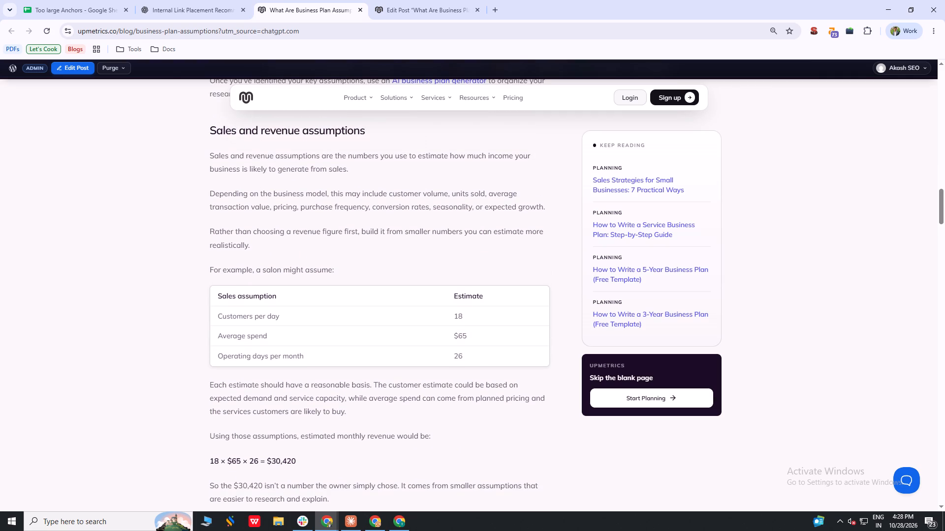
{"action": "key", "text": "space"}
{"action": "scroll", "coordinate": [469, 147], "scroll_direction": "up", "scroll_amount": 3}
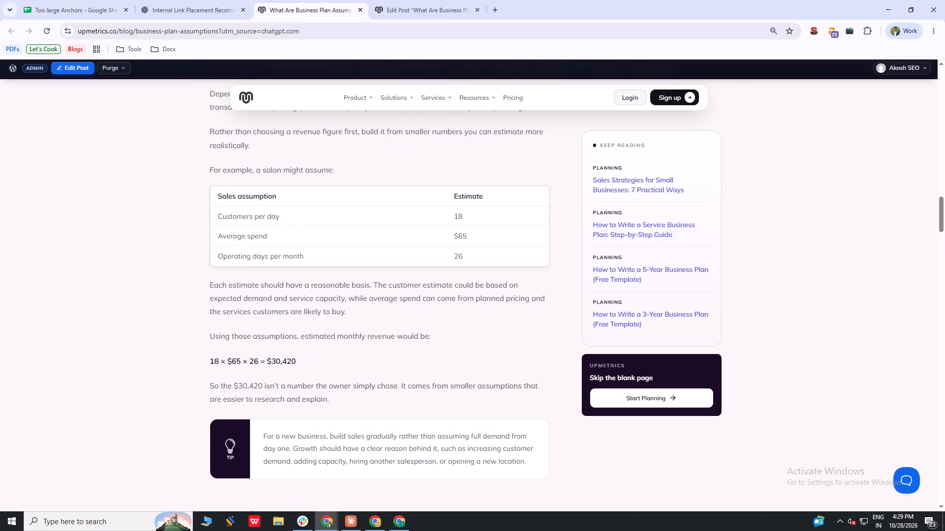
{"action": "scroll", "coordinate": [463, 211], "scroll_direction": "up", "scroll_amount": 3}
{"action": "key", "text": "F5"}
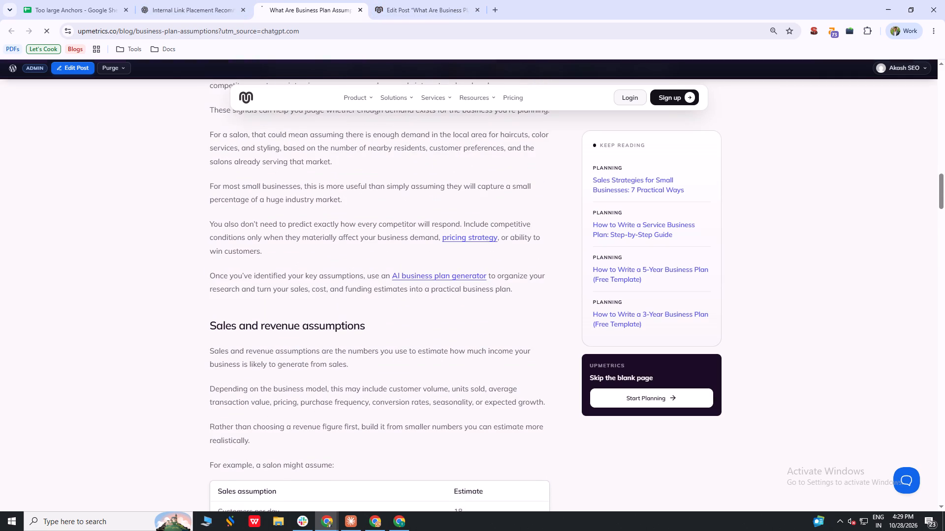
Search the post editor for the copied AI business plan generator tip and check its placement before "Conclusion".
{"action": "left_click", "coordinate": [436, 0]}
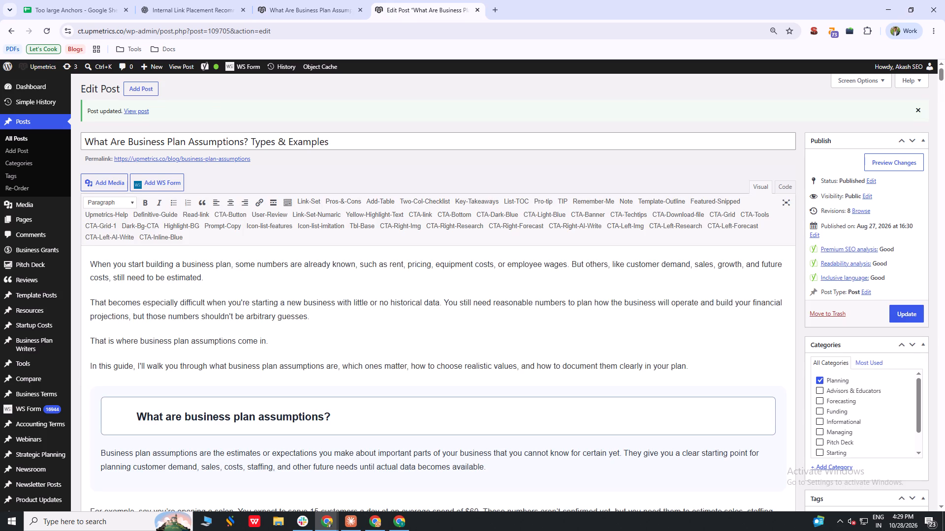
{"action": "scroll", "coordinate": [282, 351], "scroll_direction": "down", "scroll_amount": 15}
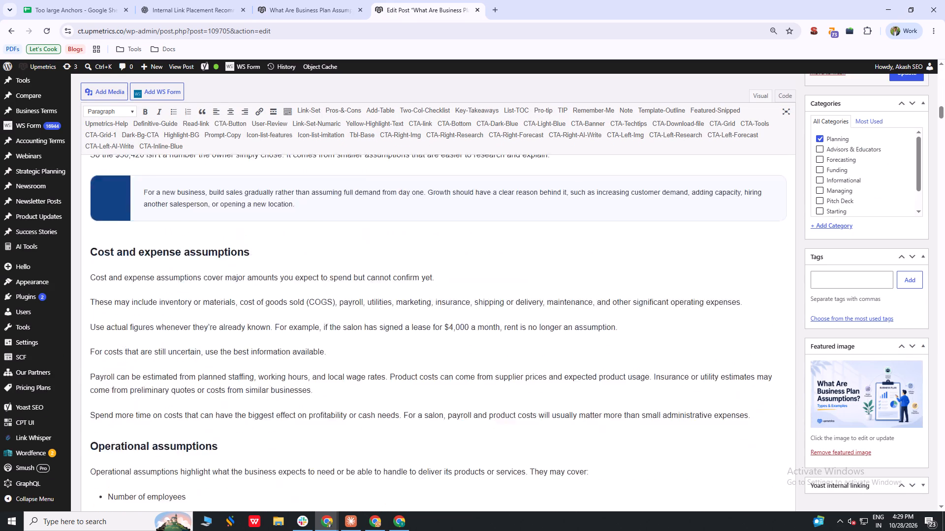
{"action": "scroll", "coordinate": [283, 346], "scroll_direction": "down", "scroll_amount": 7}
{"action": "key", "text": "ctrl+f"}
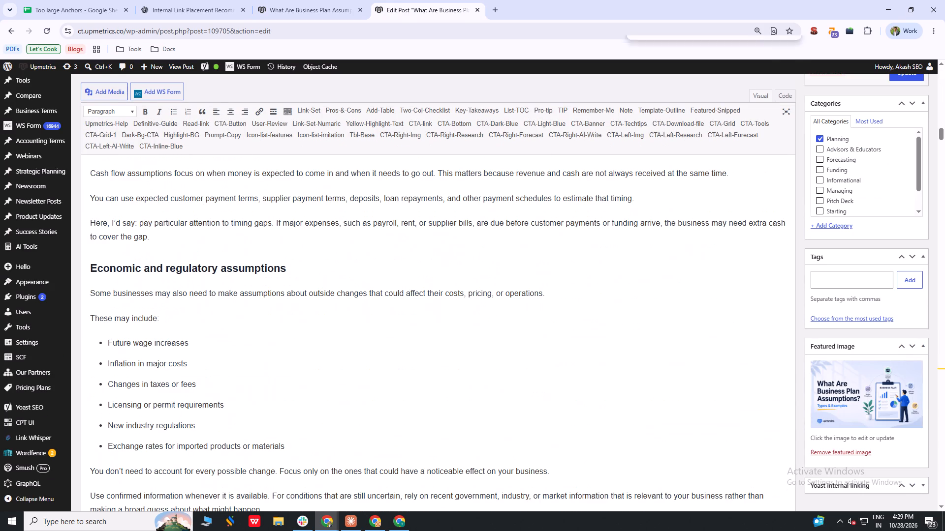
{"action": "key", "text": "ctrl+v"}
{"action": "left_click", "coordinate": [420, 336]}
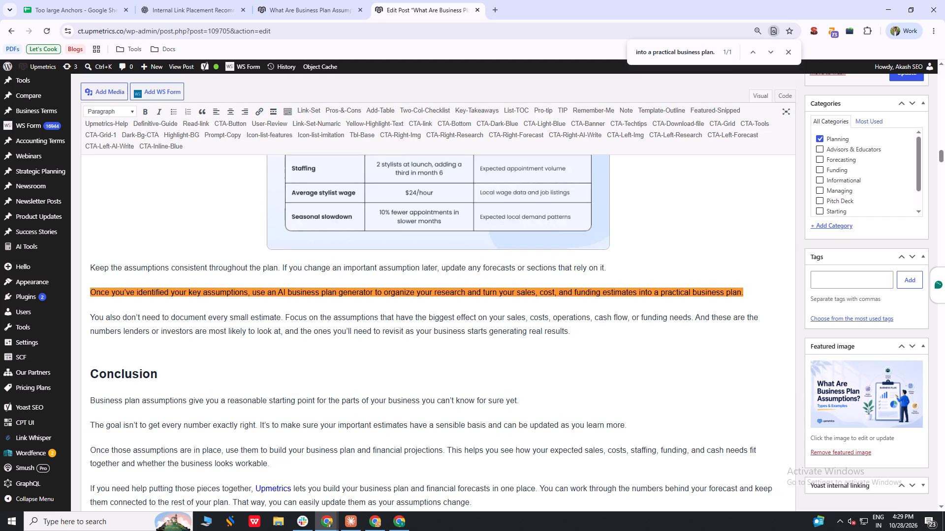
{"action": "left_click", "coordinate": [322, 321]}
{"action": "left_click", "coordinate": [788, 52]}
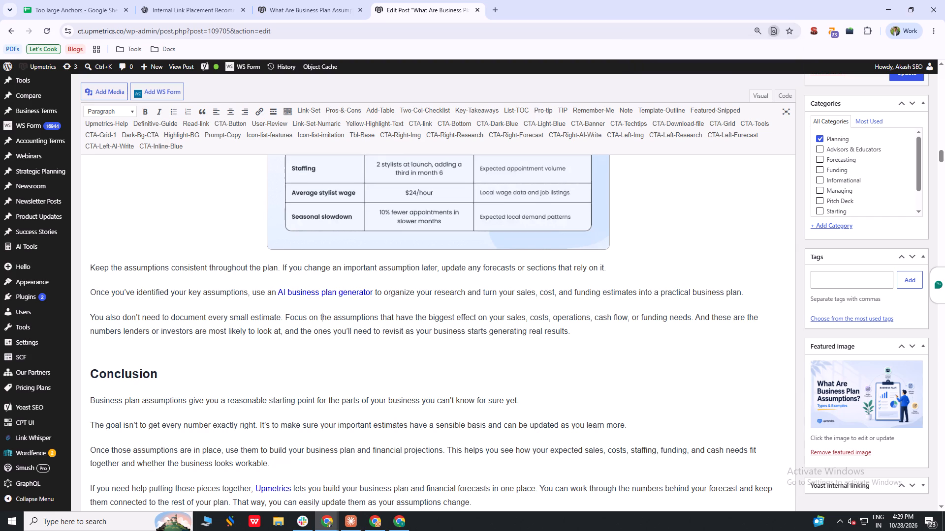
{"action": "left_click", "coordinate": [355, 292]}
{"action": "left_click", "coordinate": [529, 320]}
Examine the tip's old place between Market assumptions and "Sales and revenue assumptions" in the editor.
{"action": "scroll", "coordinate": [519, 324], "scroll_direction": "up", "scroll_amount": 12}
{"action": "scroll", "coordinate": [279, 343], "scroll_direction": "up", "scroll_amount": 1}
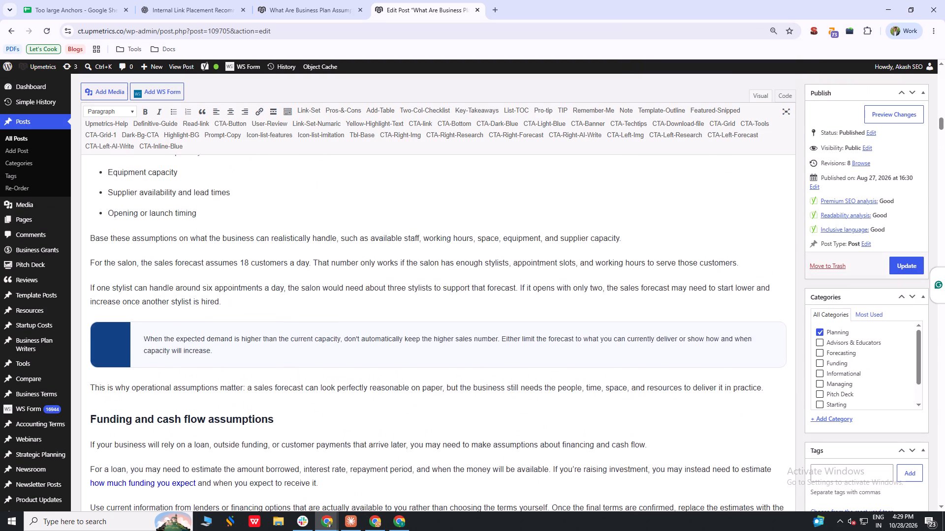
{"action": "scroll", "coordinate": [279, 343], "scroll_direction": "up", "scroll_amount": 11}
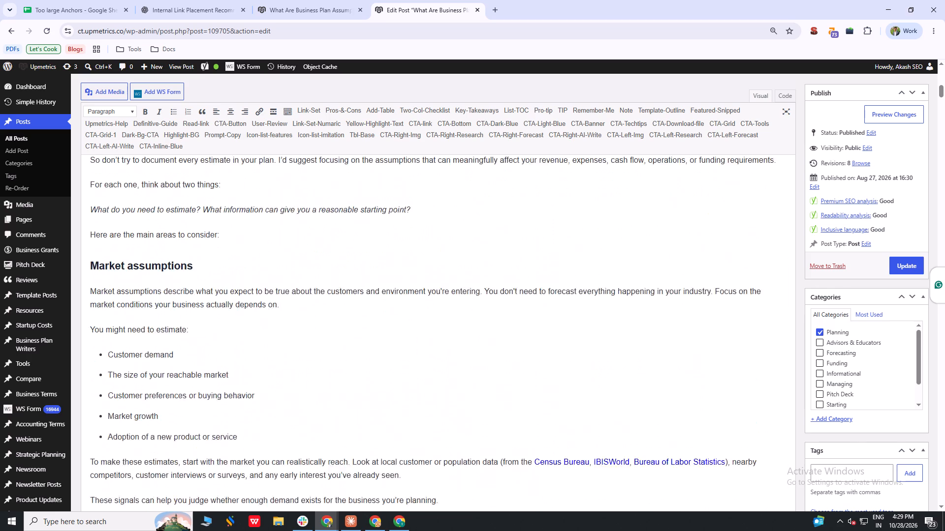
{"action": "scroll", "coordinate": [289, 353], "scroll_direction": "down", "scroll_amount": 2}
{"action": "left_click", "coordinate": [157, 414]}
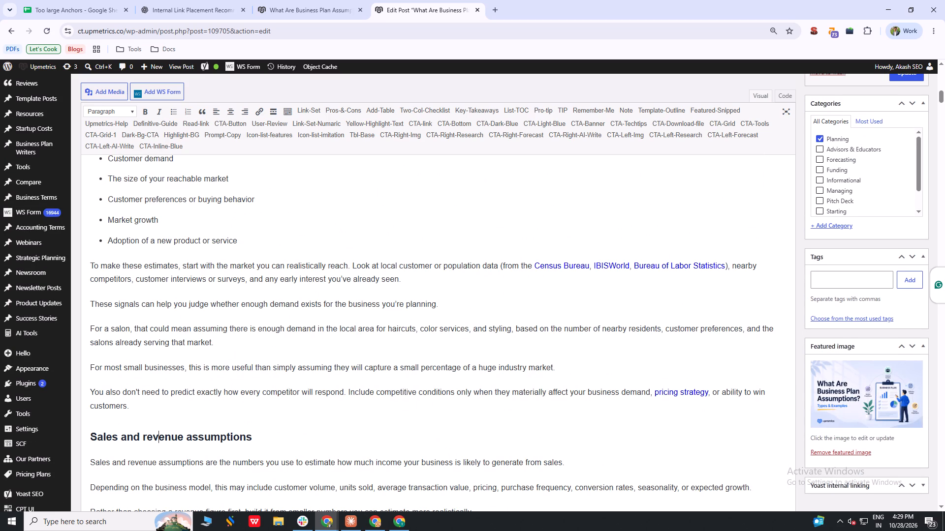
{"action": "left_click", "coordinate": [280, 411]}
Update the Business Plan Assumptions post again.
{"action": "left_click", "coordinate": [903, 78]}
{"action": "scroll", "coordinate": [662, 331], "scroll_direction": "up", "scroll_amount": 1}
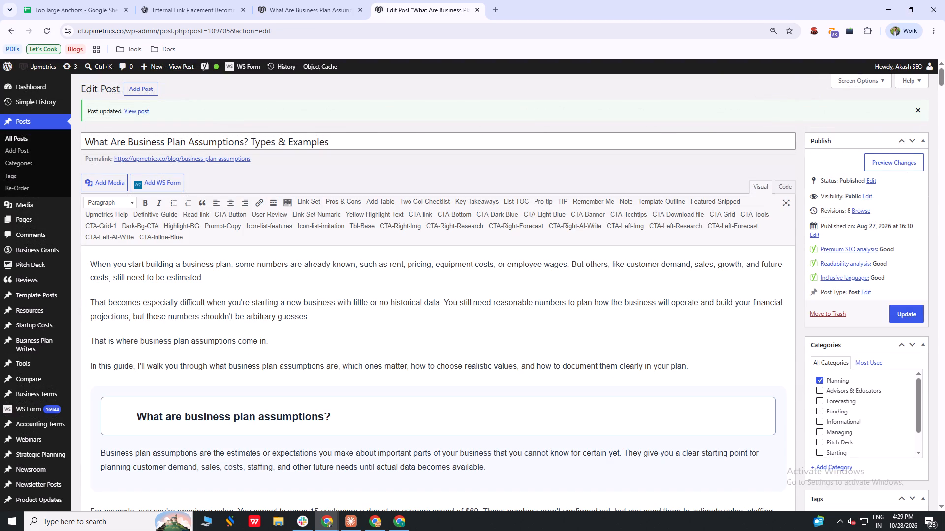
Purge the cache for the live article's URL and reload the page.
{"action": "left_click", "coordinate": [290, 0]}
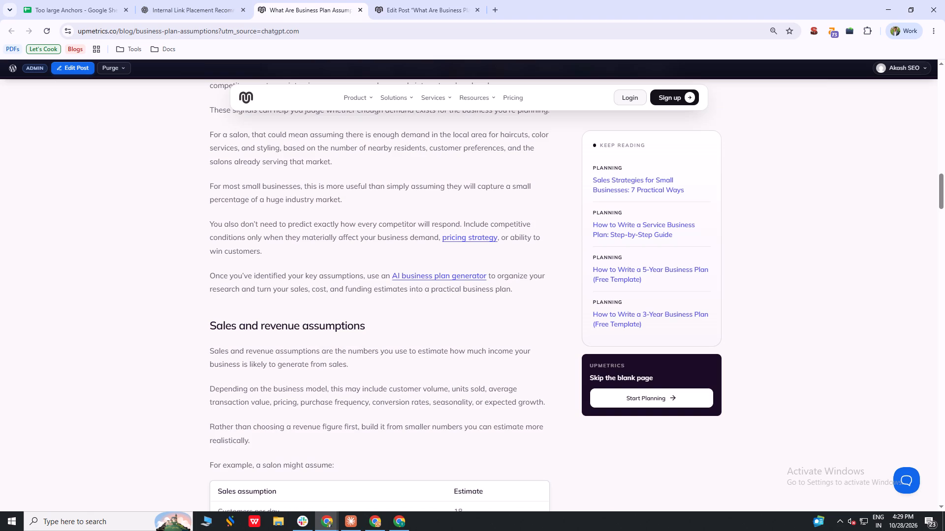
{"action": "key", "text": "F5"}
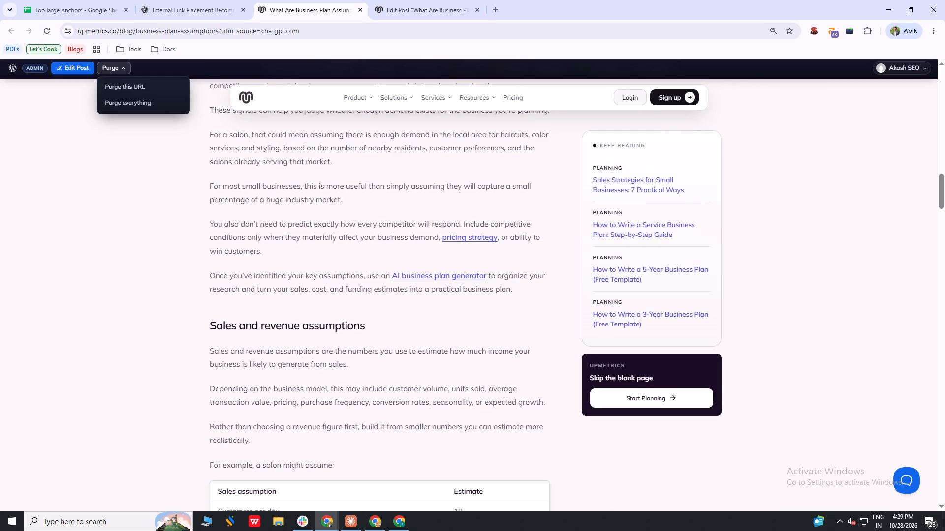
{"action": "left_click", "coordinate": [150, 86]}
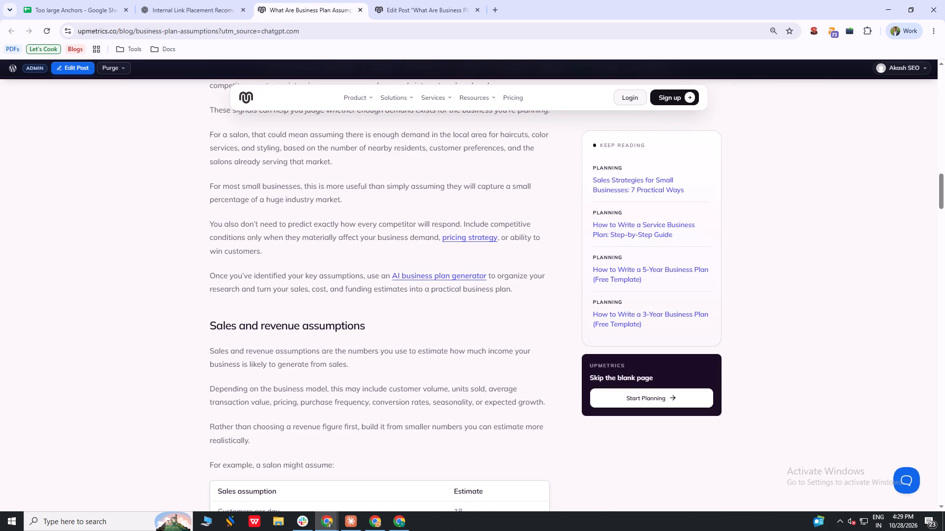
{"action": "key", "text": "F5"}
{"action": "key", "text": "F5"}
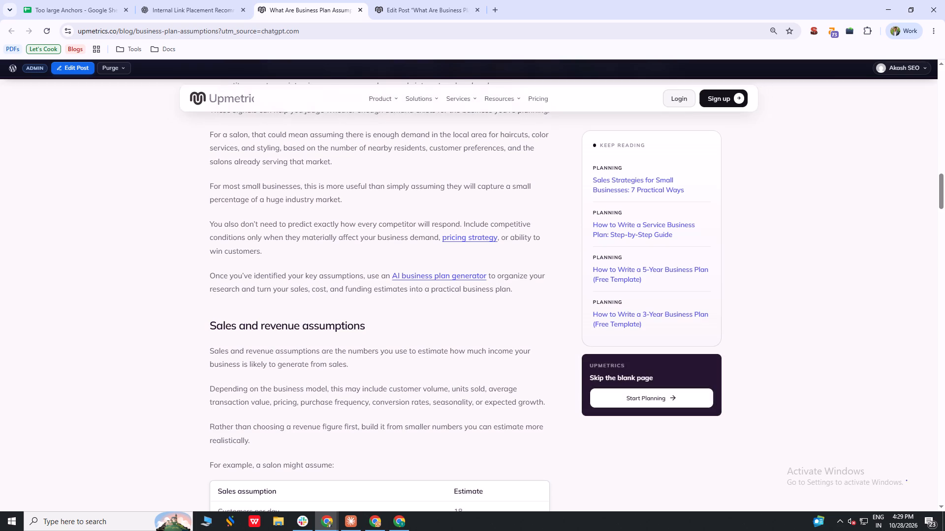
Reopen the live article without the "?utm_source=chatgpt.com" part of its address.
{"action": "left_click_drag", "start_coordinate": [218, 30], "coordinate": [441, 30]}
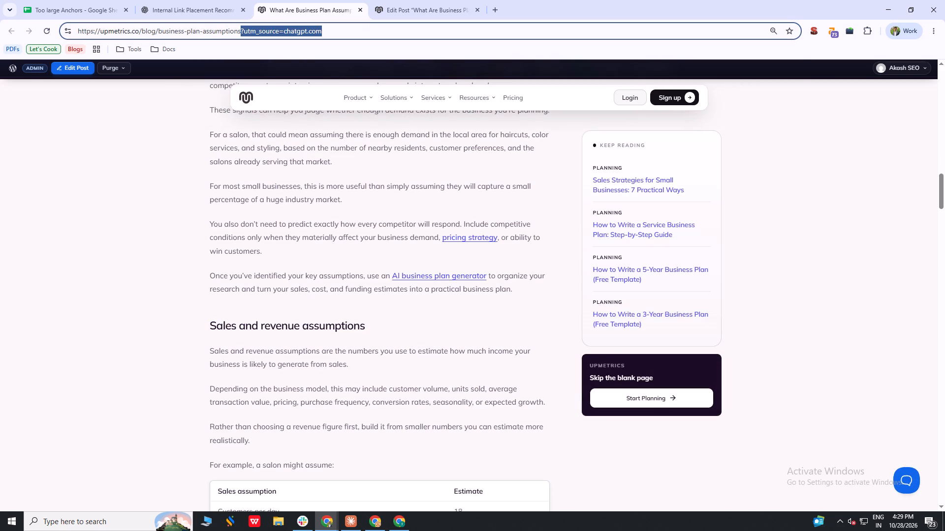
{"action": "key", "text": "BackSpace"}
{"action": "key", "text": "Return"}
Check the live article's Market assumptions section and the paragraphs before "Conclusion" for the moved AI business plan generator tip.
{"action": "scroll", "coordinate": [334, 284], "scroll_direction": "down", "scroll_amount": 3}
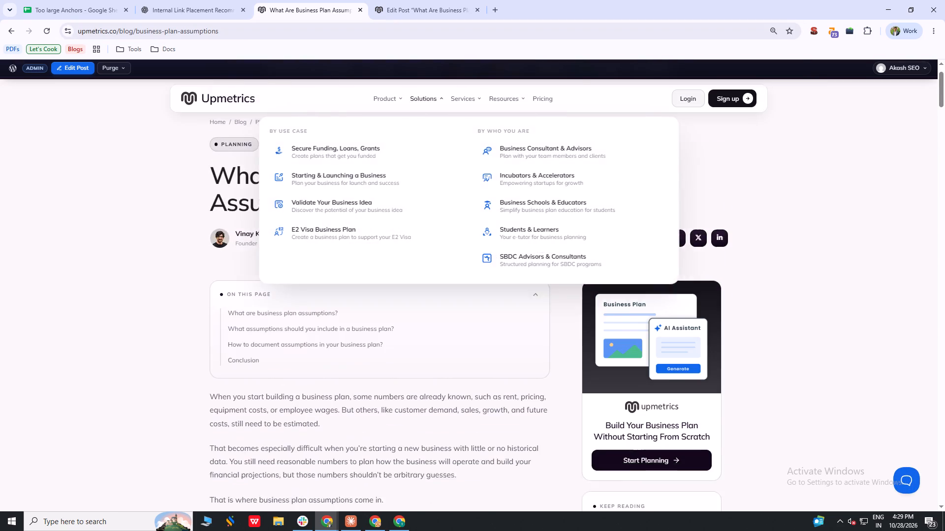
{"action": "scroll", "coordinate": [335, 284], "scroll_direction": "down", "scroll_amount": 1}
{"action": "scroll", "coordinate": [114, 335], "scroll_direction": "down", "scroll_amount": 3}
{"action": "scroll", "coordinate": [199, 287], "scroll_direction": "down", "scroll_amount": 4}
{"action": "scroll", "coordinate": [205, 287], "scroll_direction": "up", "scroll_amount": 1}
{"action": "scroll", "coordinate": [208, 284], "scroll_direction": "down", "scroll_amount": 4}
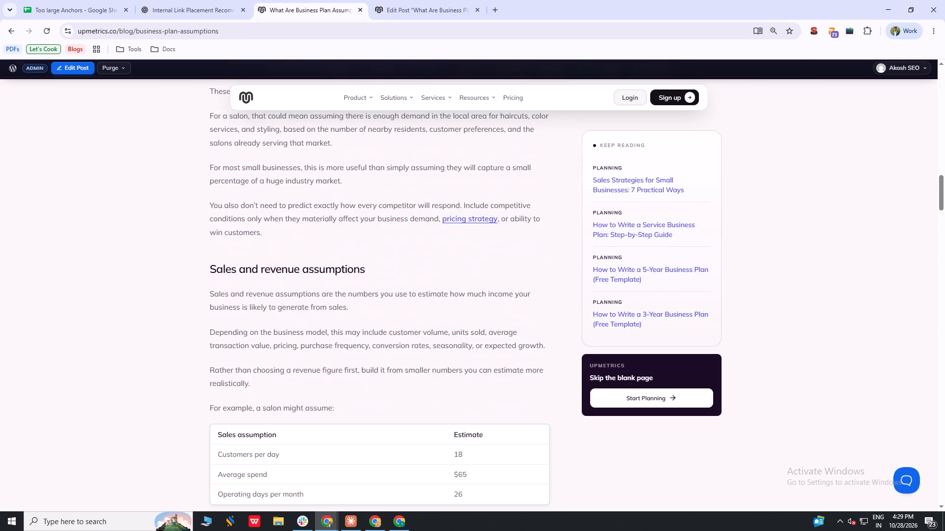
{"action": "scroll", "coordinate": [263, 276], "scroll_direction": "down", "scroll_amount": 4}
{"action": "scroll", "coordinate": [284, 277], "scroll_direction": "up", "scroll_amount": 5}
{"action": "key", "text": "F5"}
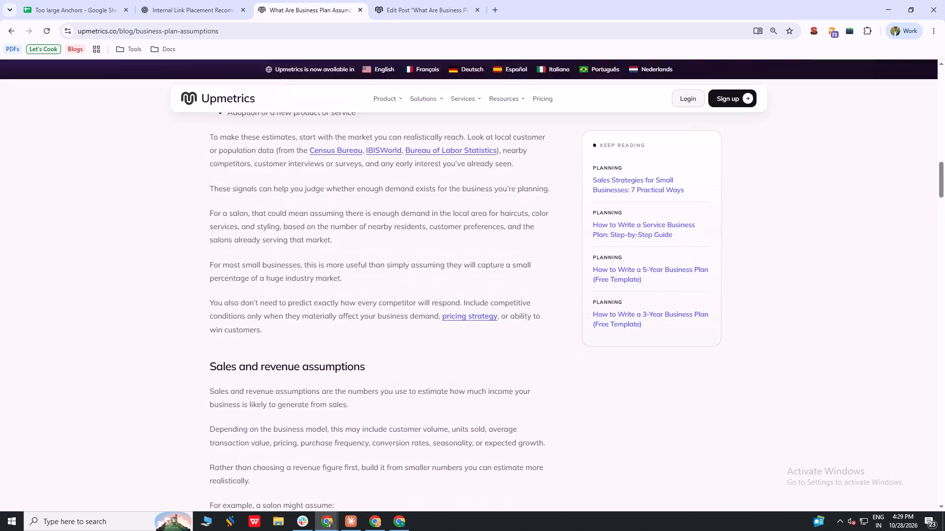
{"action": "scroll", "coordinate": [469, 347], "scroll_direction": "down", "scroll_amount": 5}
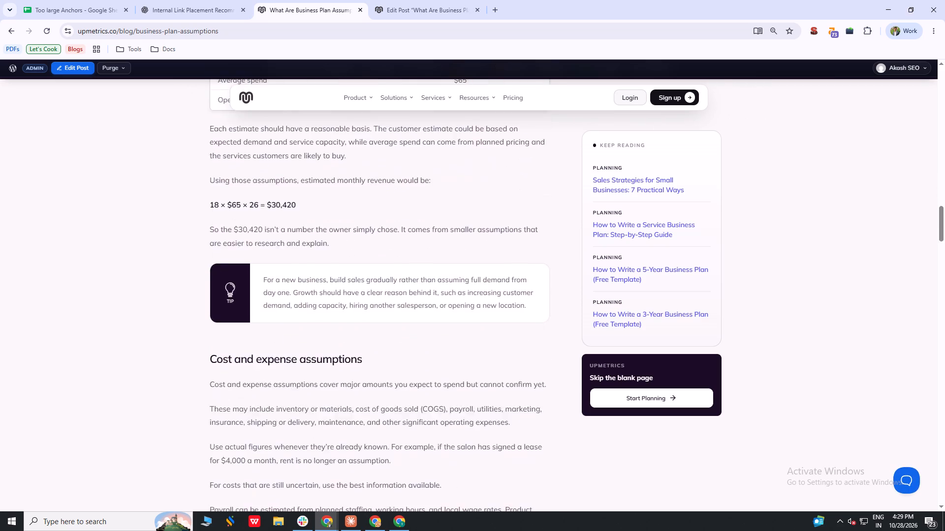
{"action": "scroll", "coordinate": [375, 328], "scroll_direction": "down", "scroll_amount": 15}
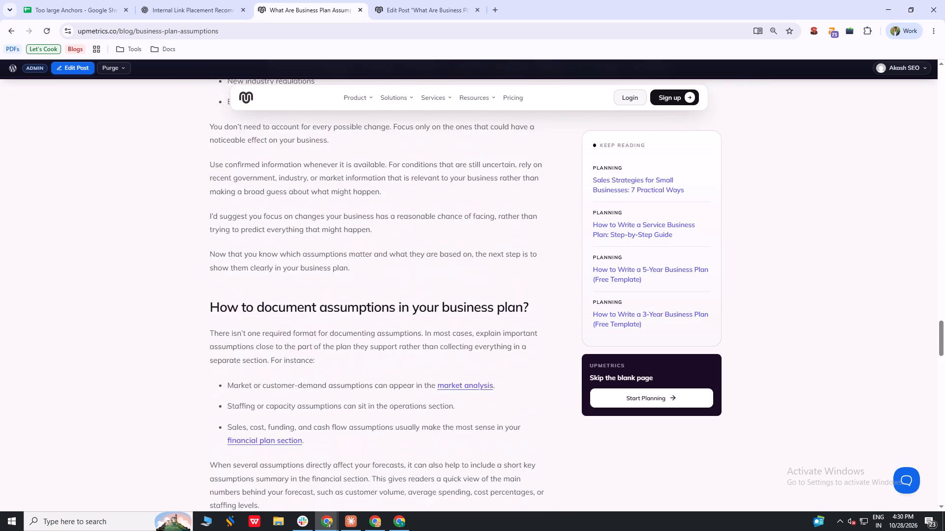
{"action": "scroll", "coordinate": [348, 325], "scroll_direction": "down", "scroll_amount": 7}
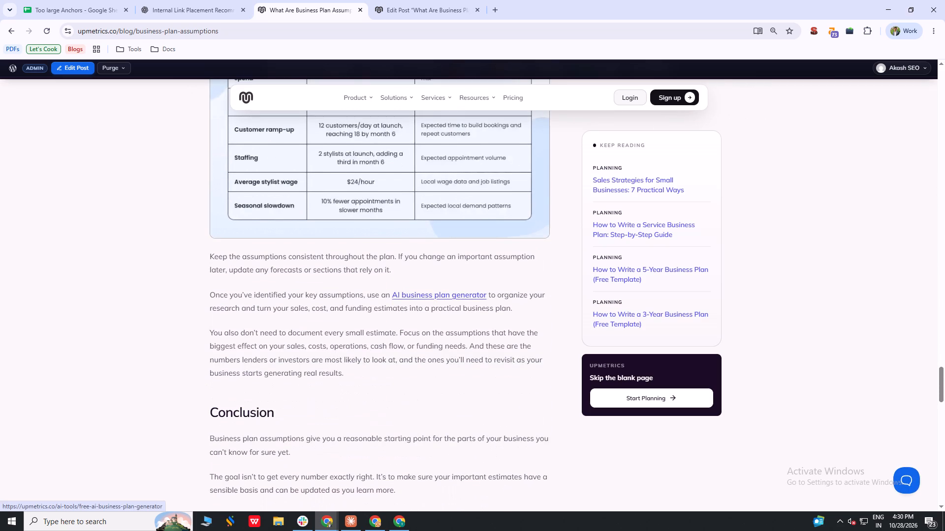
Find the live article's URL in the Too large Anchors sheet and fill cells E36:H36 of its row light green.
{"action": "left_click", "coordinate": [263, 30]}
{"action": "key", "text": "ctrl+c"}
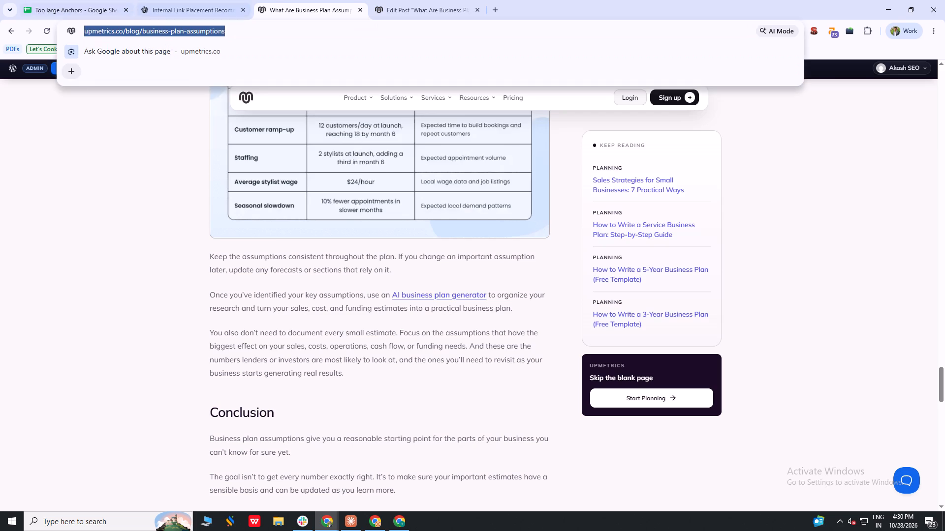
{"action": "left_click", "coordinate": [82, 0]}
{"action": "key", "text": "ctrl+f"}
{"action": "key", "text": "ctrl+v"}
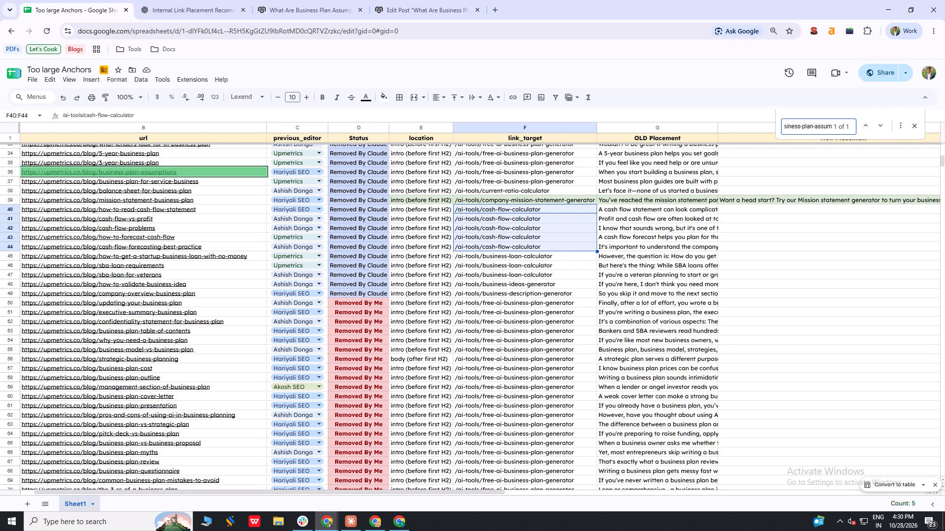
{"action": "scroll", "coordinate": [477, 292], "scroll_direction": "up", "scroll_amount": 1}
{"action": "left_click", "coordinate": [535, 373]}
{"action": "left_click_drag", "start_coordinate": [406, 271], "coordinate": [559, 263]}
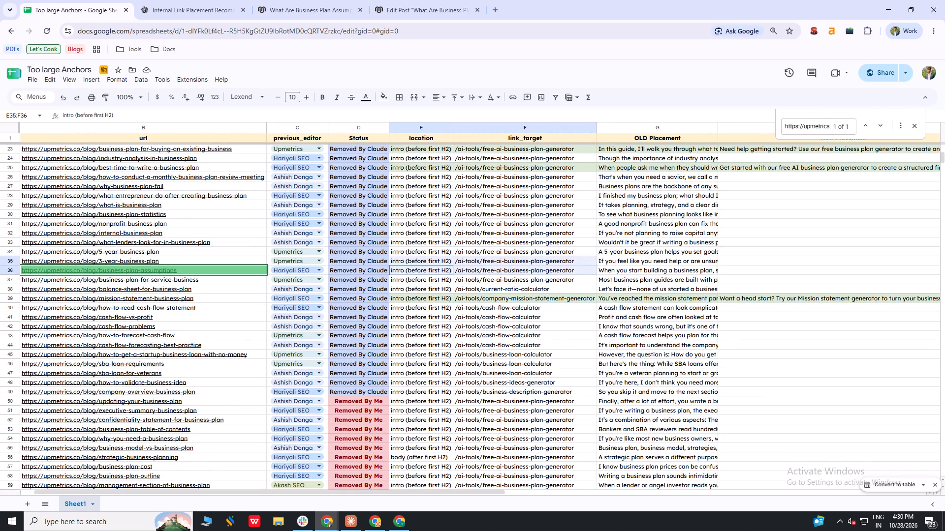
{"action": "left_click_drag", "start_coordinate": [559, 263], "coordinate": [733, 273]}
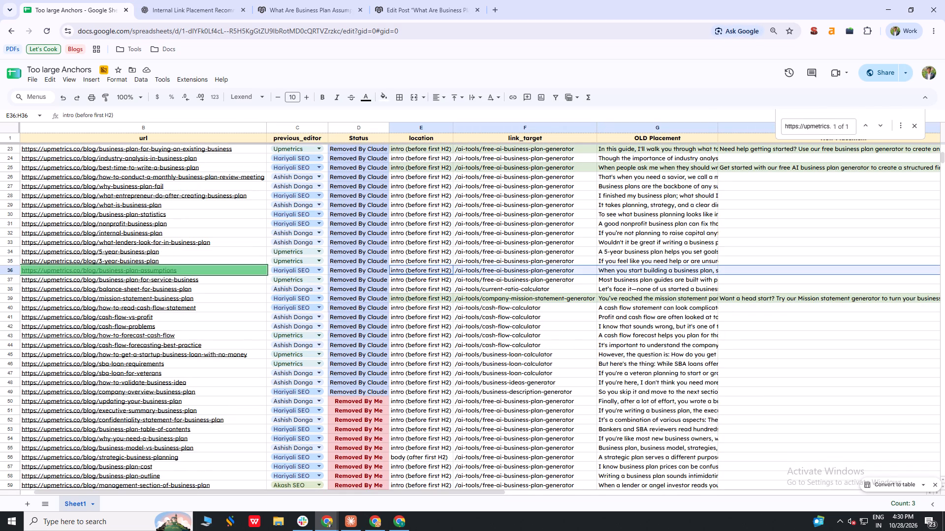
{"action": "left_click", "coordinate": [380, 100]}
{"action": "left_click", "coordinate": [422, 147]}
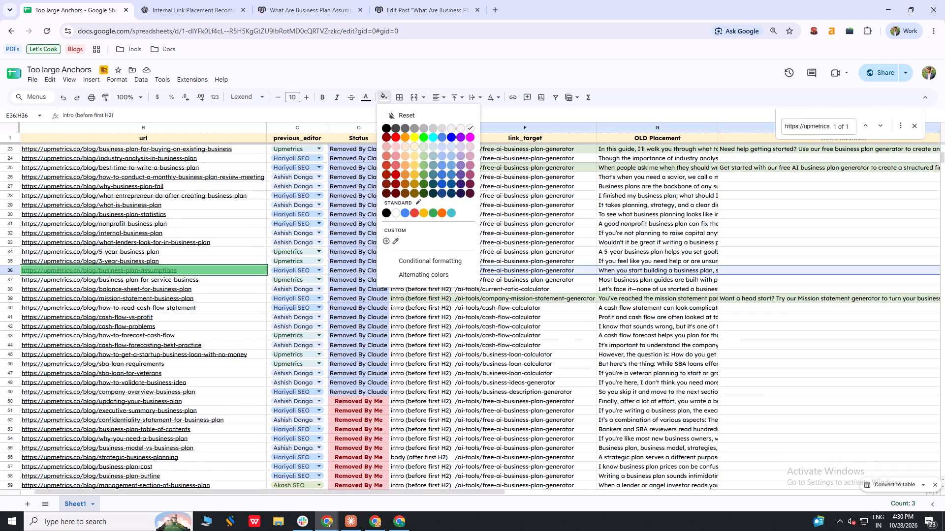
Copy the live article's "Once you've identified your key assumptions" paragraph into the New Placement cell of the business-plan-assumptions row in Too large Anchors.
{"action": "left_click", "coordinate": [331, 0]}
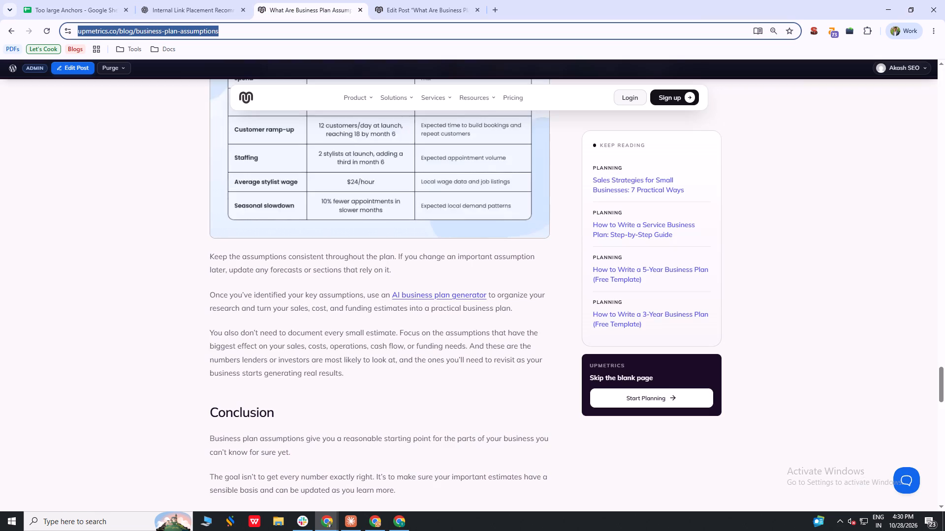
{"action": "left_click_drag", "start_coordinate": [519, 309], "coordinate": [199, 286]}
{"action": "key", "text": "ctrl+c"}
{"action": "key", "text": "ctrl+c"}
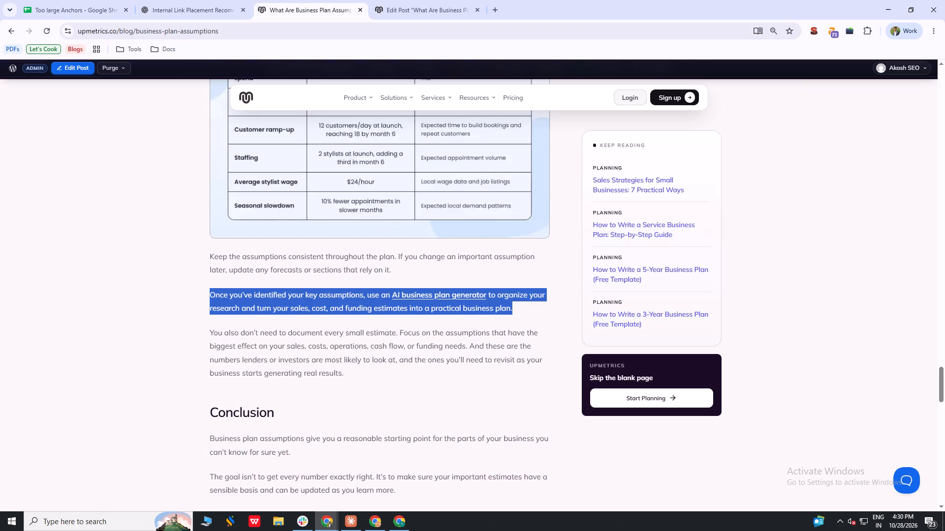
{"action": "key", "text": "ctrl+c"}
{"action": "key", "text": "ctrl+c"}
{"action": "key", "text": "ctrl+c"}
{"action": "key", "text": "ctrl+c"}
{"action": "key", "text": "ctrl+c"}
{"action": "key", "text": "ctrl+c"}
{"action": "key", "text": "ctrl+c"}
{"action": "left_click", "coordinate": [94, 0]}
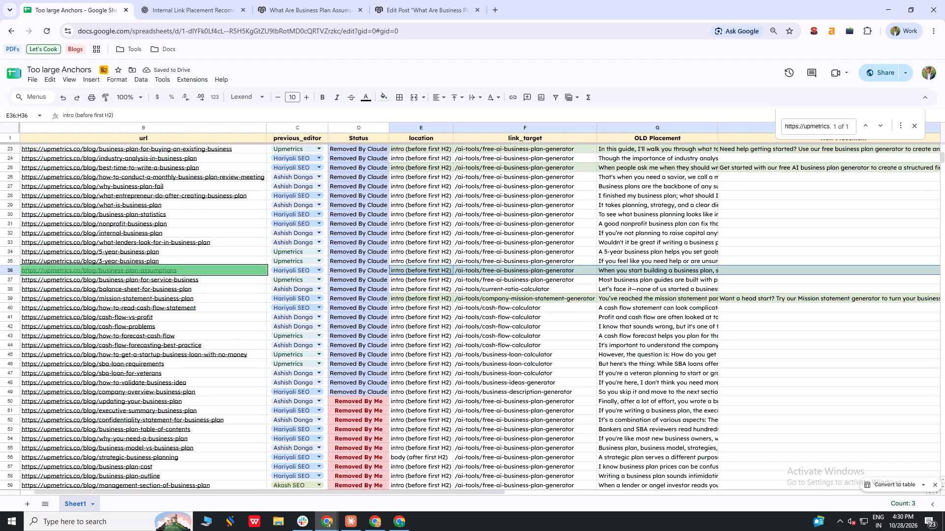
{"action": "double_click", "coordinate": [729, 270]}
{"action": "key", "text": "ctrl+v"}
{"action": "left_click", "coordinate": [742, 368]}
{"action": "left_click", "coordinate": [769, 414]}
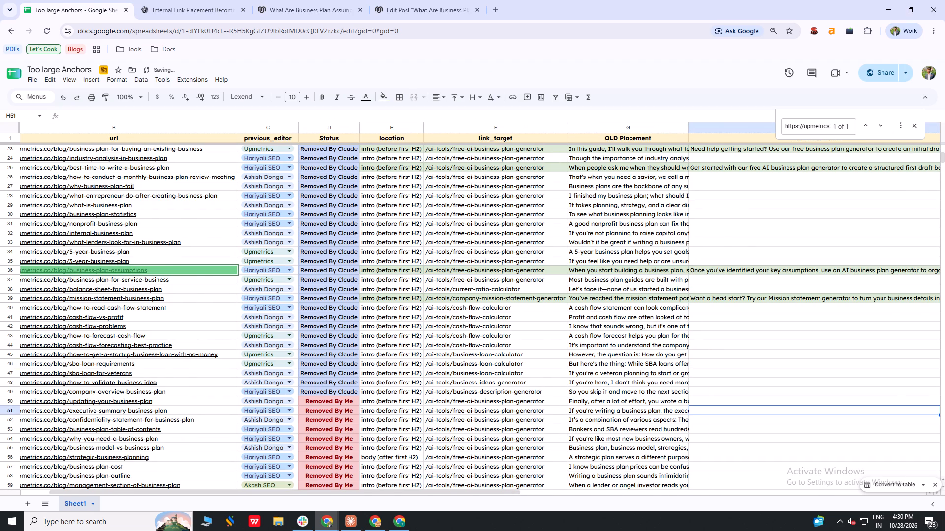
Close the sheet search and look over the rows of Too large Anchors for filled and empty New Placement cells.
{"action": "scroll", "coordinate": [750, 332], "scroll_direction": "up", "scroll_amount": 6}
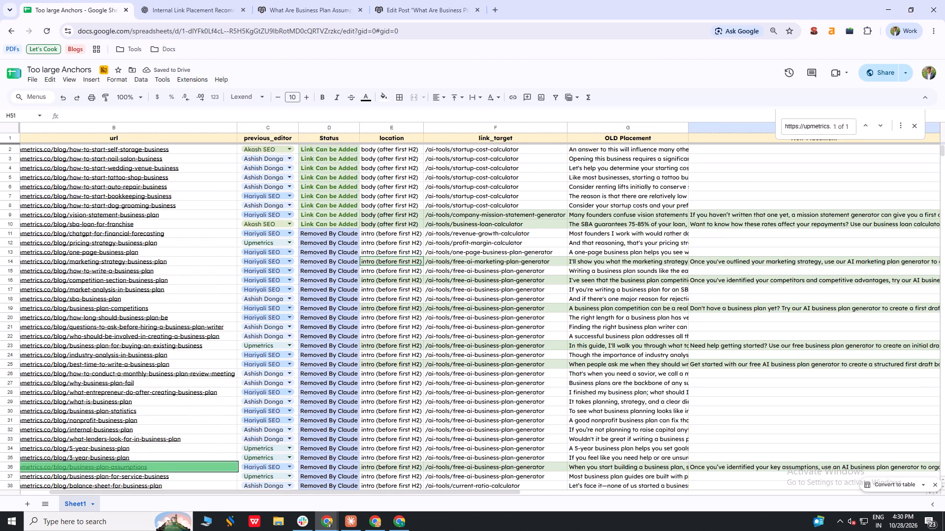
{"action": "left_click", "coordinate": [915, 125]}
{"action": "left_click", "coordinate": [820, 377]}
{"action": "left_click", "coordinate": [798, 404]}
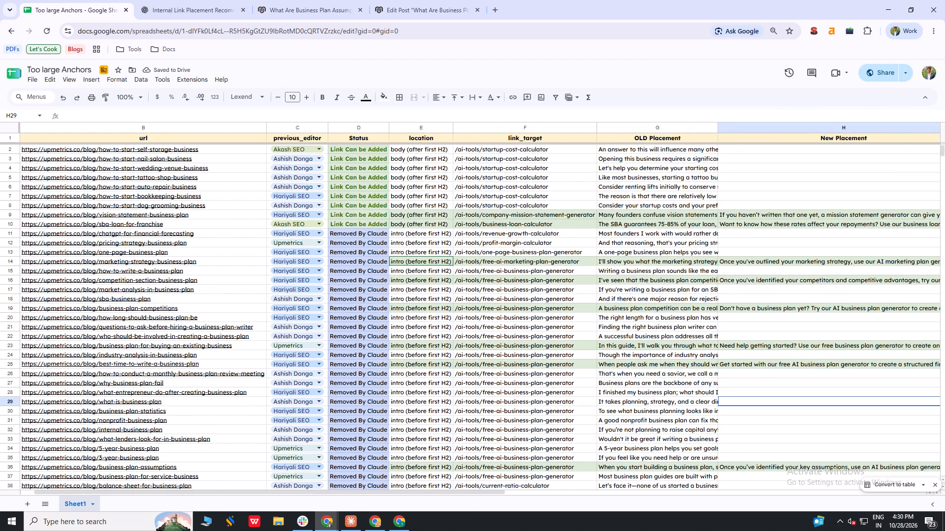
{"action": "scroll", "coordinate": [780, 383], "scroll_direction": "down", "scroll_amount": 6}
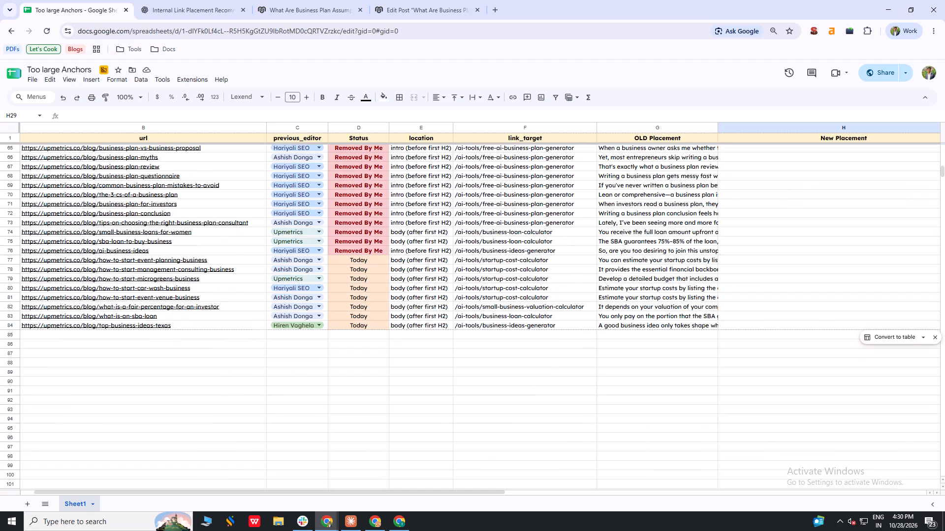
{"action": "scroll", "coordinate": [771, 386], "scroll_direction": "up", "scroll_amount": 3}
{"action": "left_click", "coordinate": [771, 386]}
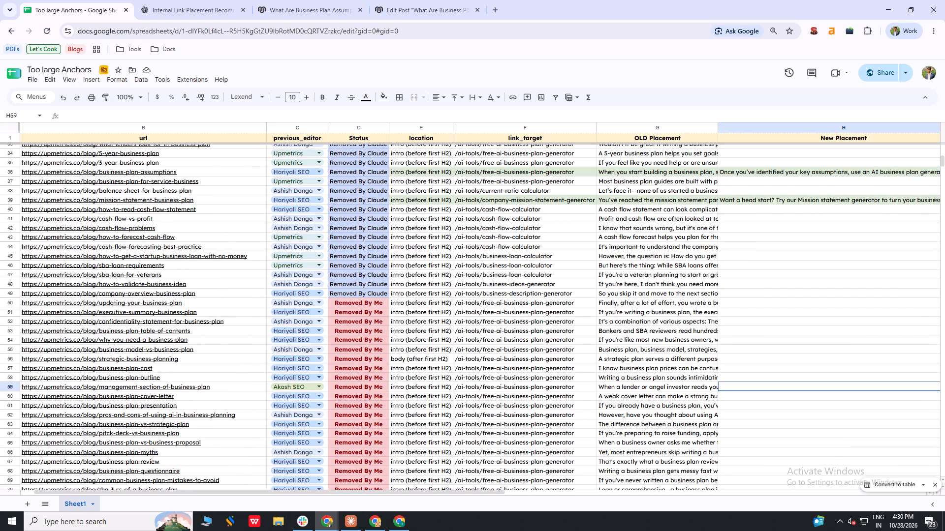
{"action": "left_click", "coordinate": [761, 309]}
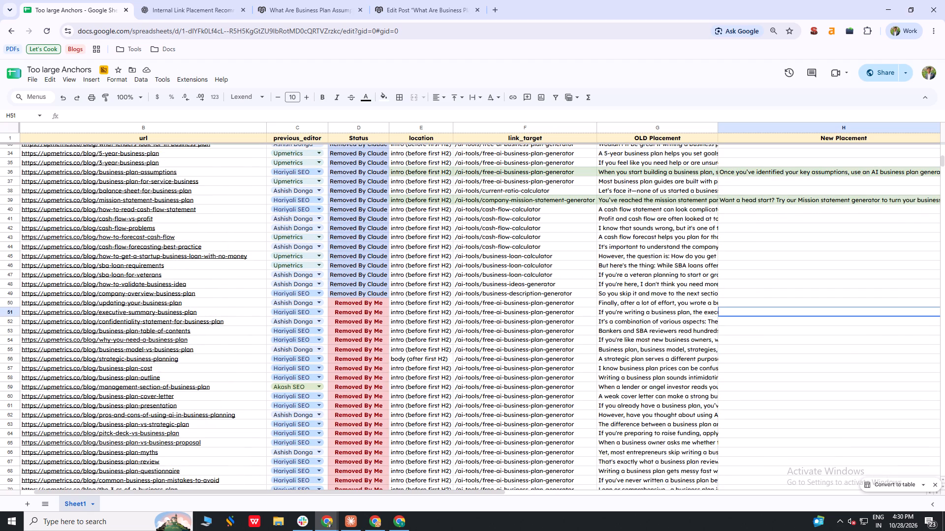
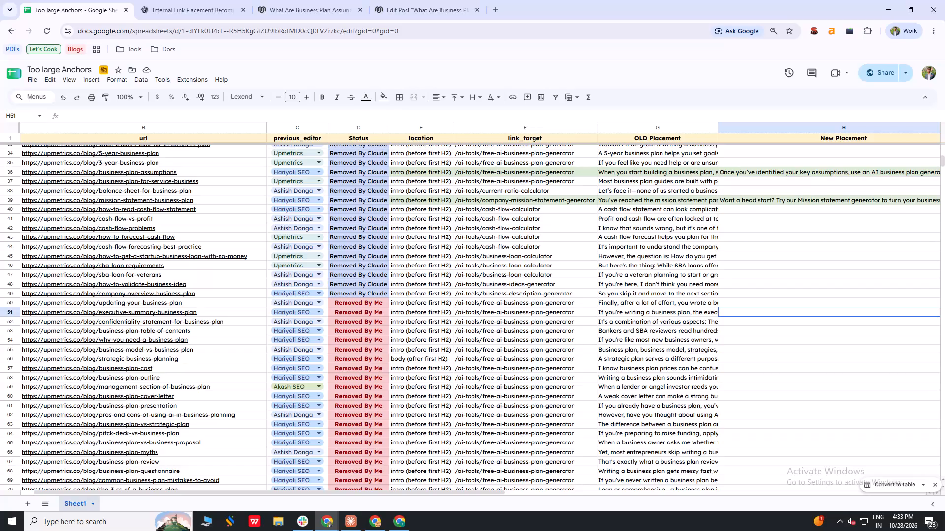
Look over the Removed By Me rows of Too large Anchors for link targets and empty New Placement cells.
{"action": "left_click", "coordinate": [790, 288]}
{"action": "left_click", "coordinate": [770, 368]}
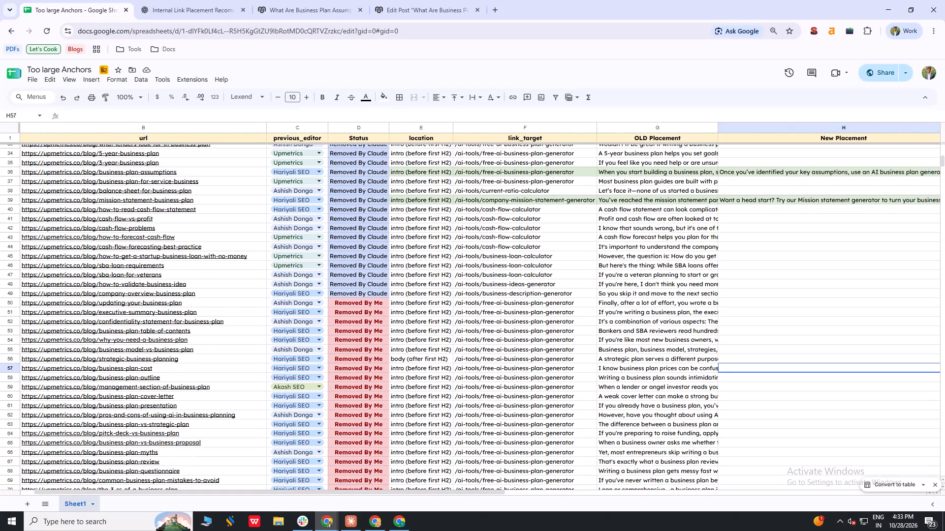
{"action": "left_click", "coordinate": [513, 281]}
{"action": "left_click", "coordinate": [532, 324]}
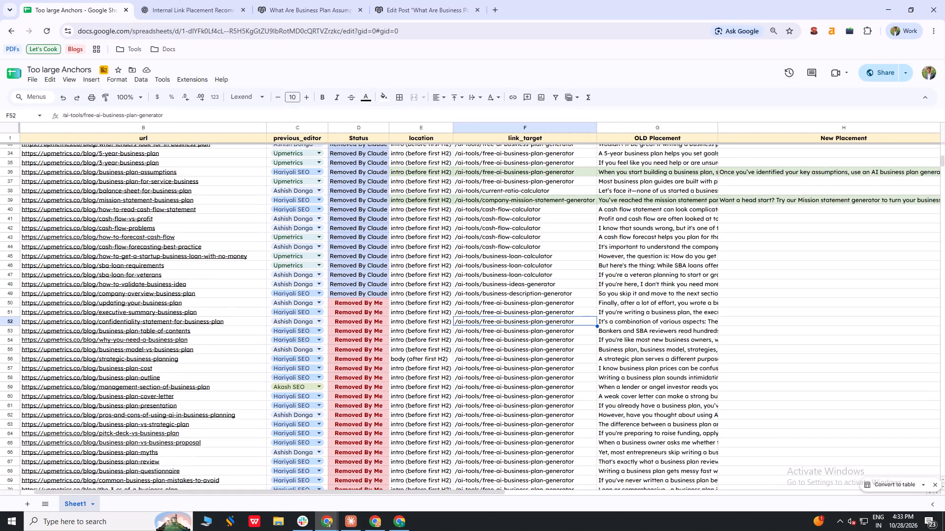
{"action": "left_click", "coordinate": [526, 390]}
{"action": "scroll", "coordinate": [534, 352], "scroll_direction": "down", "scroll_amount": 2}
{"action": "left_click", "coordinate": [498, 413]}
{"action": "left_click", "coordinate": [493, 463]}
{"action": "scroll", "coordinate": [542, 403], "scroll_direction": "up", "scroll_amount": 1}
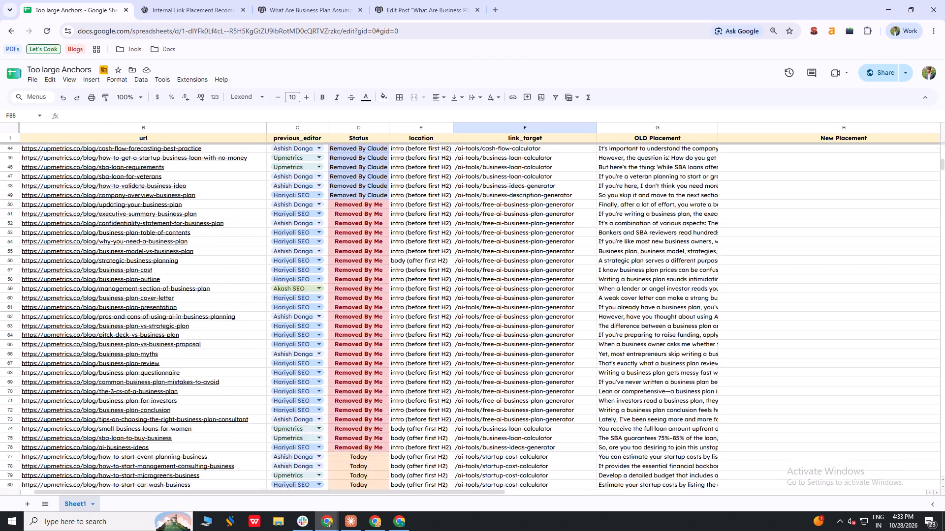
{"action": "scroll", "coordinate": [542, 403], "scroll_direction": "up", "scroll_amount": 2}
{"action": "scroll", "coordinate": [521, 360], "scroll_direction": "up", "scroll_amount": 6}
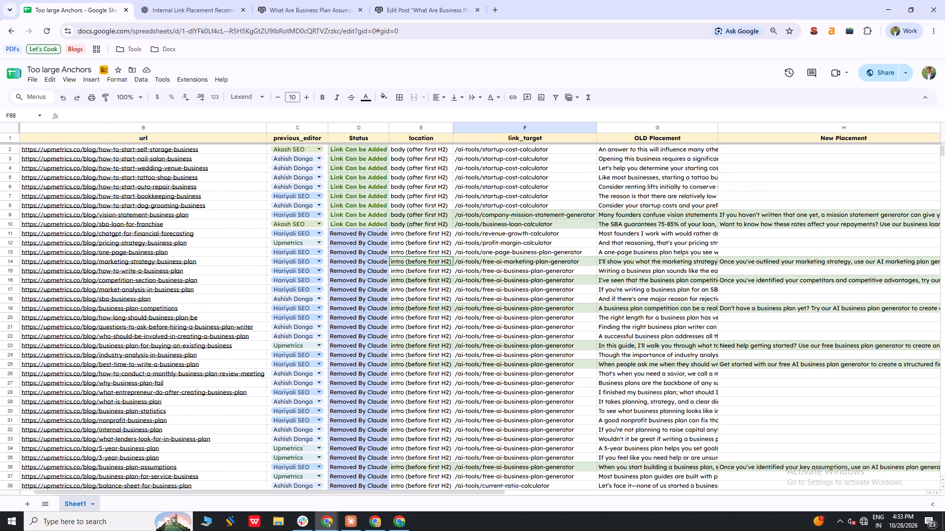
Examine the location, link target, OLD Placement and URLs of the Link Can be Added rows, such as how-to-start-tattoo-shop-business.
{"action": "left_click", "coordinate": [420, 178]}
{"action": "left_click", "coordinate": [509, 179]}
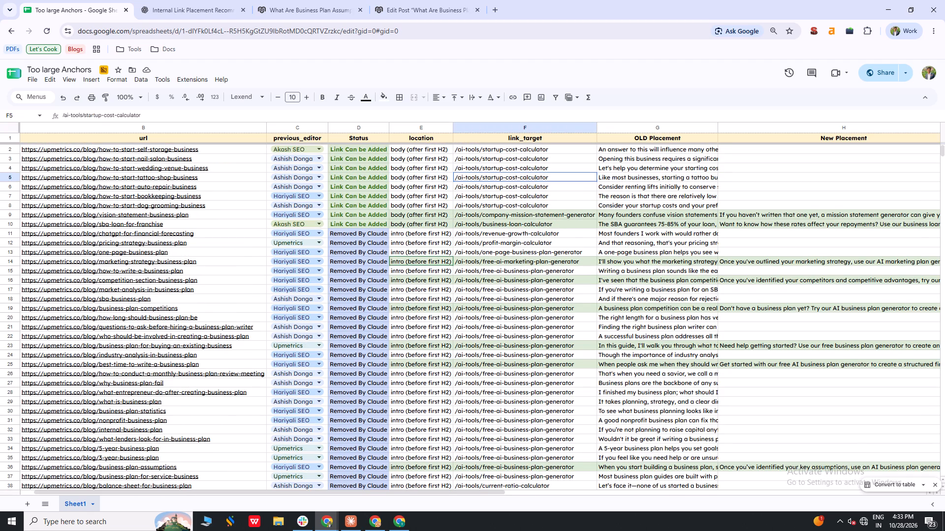
{"action": "left_click", "coordinate": [627, 181]}
{"action": "left_click", "coordinate": [528, 174]}
{"action": "left_click", "coordinate": [632, 175]}
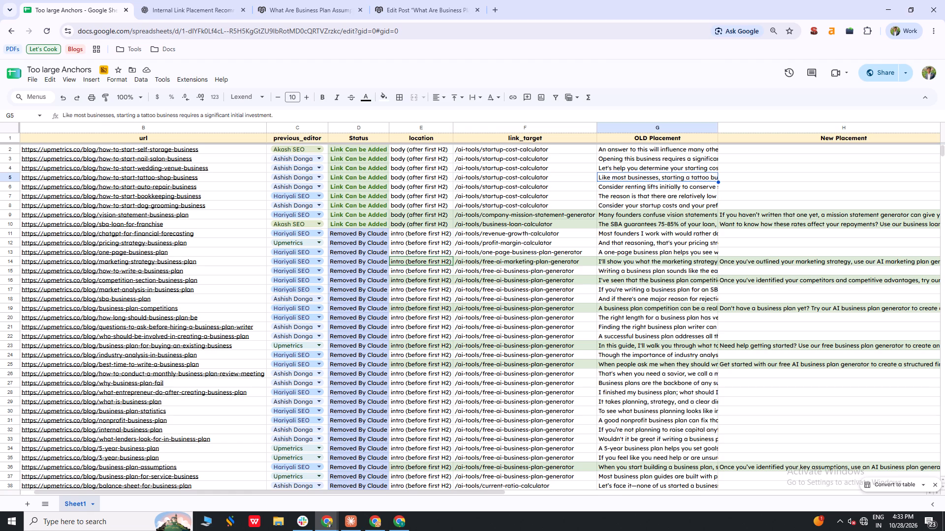
{"action": "left_click_drag", "start_coordinate": [211, 164], "coordinate": [218, 191]}
{"action": "left_click", "coordinate": [222, 218]}
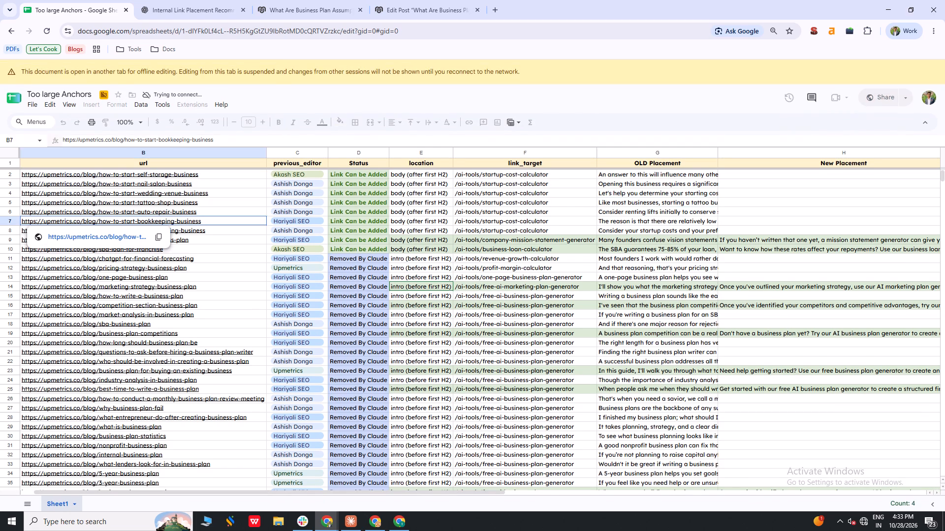
Look through the November 2026 dates in the system calendar and return to the sheet.
{"action": "left_click", "coordinate": [905, 521]}
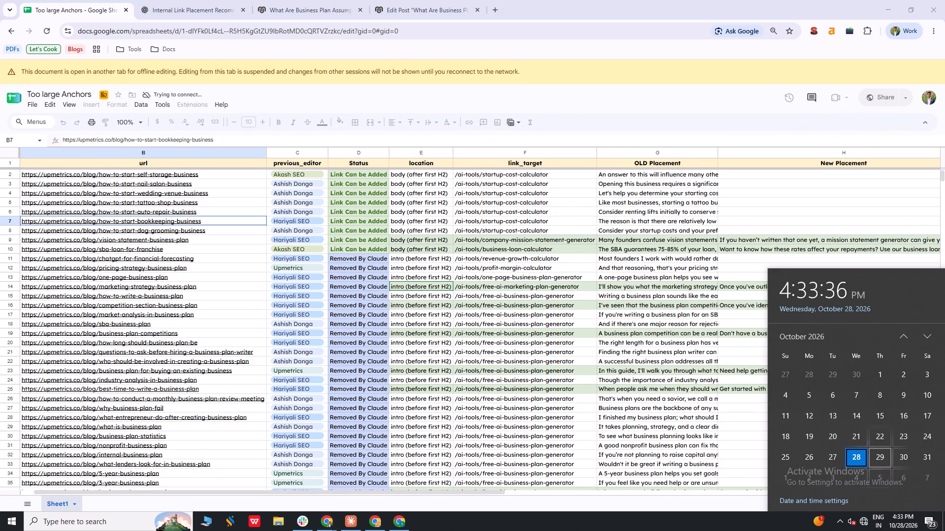
{"action": "scroll", "coordinate": [893, 417], "scroll_direction": "down", "scroll_amount": 1}
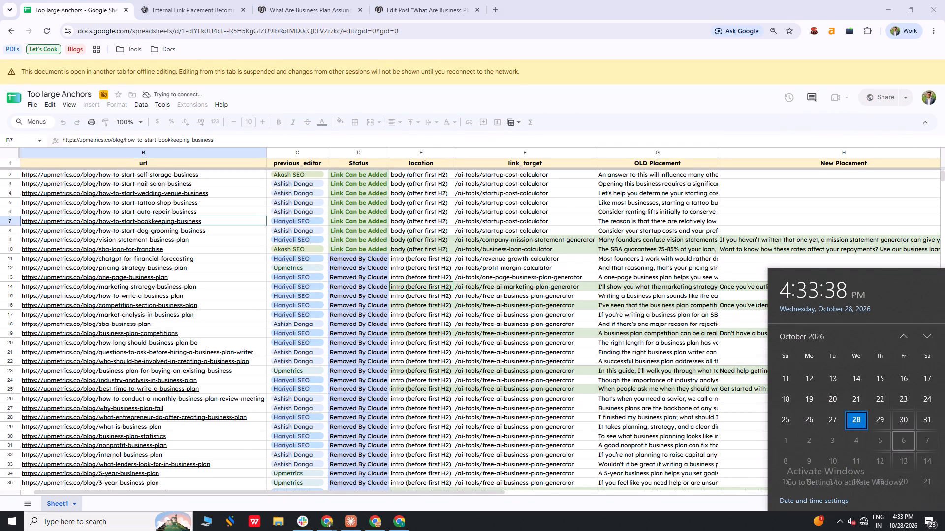
{"action": "left_click", "coordinate": [905, 437]}
{"action": "scroll", "coordinate": [914, 442], "scroll_direction": "down", "scroll_amount": 1}
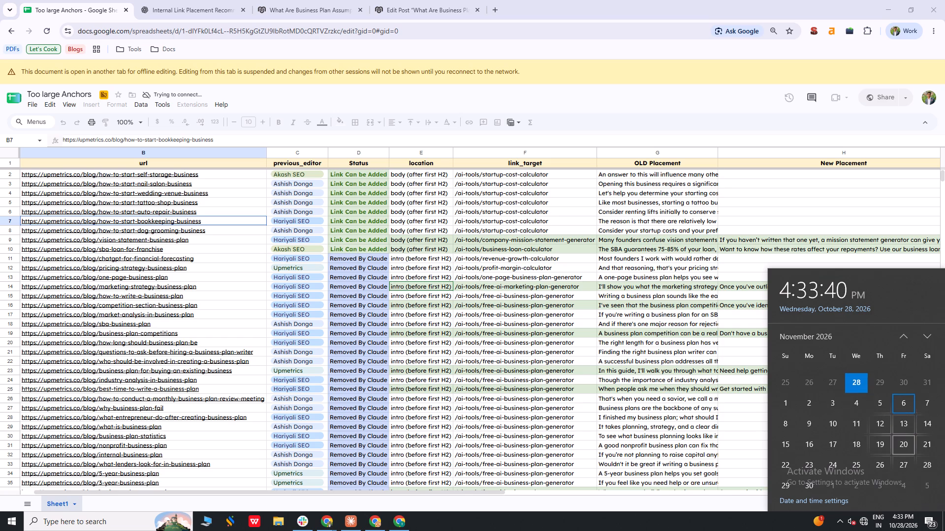
{"action": "left_click", "coordinate": [883, 404]}
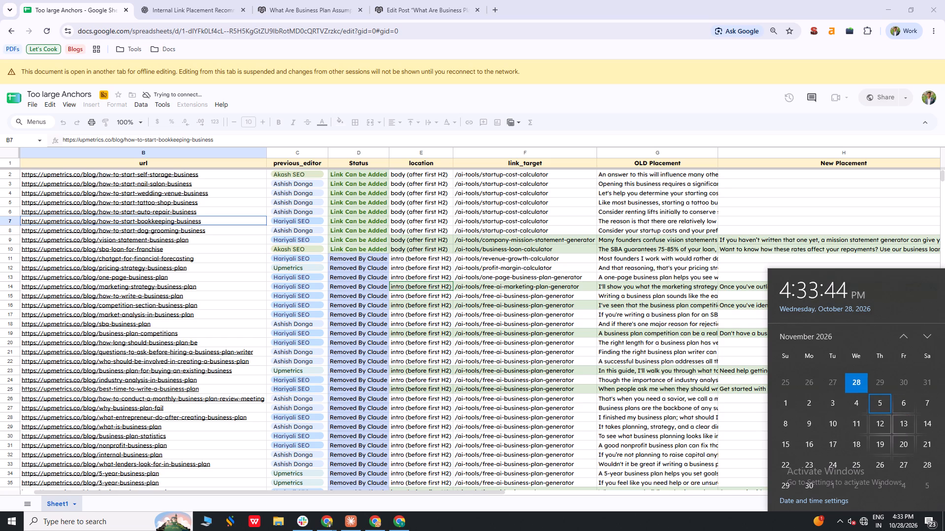
{"action": "left_click", "coordinate": [804, 443]}
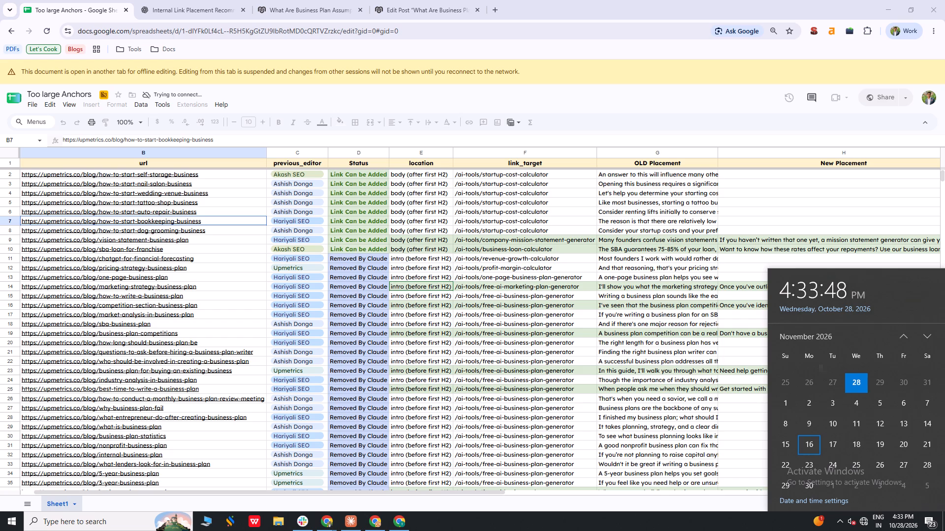
{"action": "left_click", "coordinate": [912, 407]}
{"action": "left_click", "coordinate": [810, 447]}
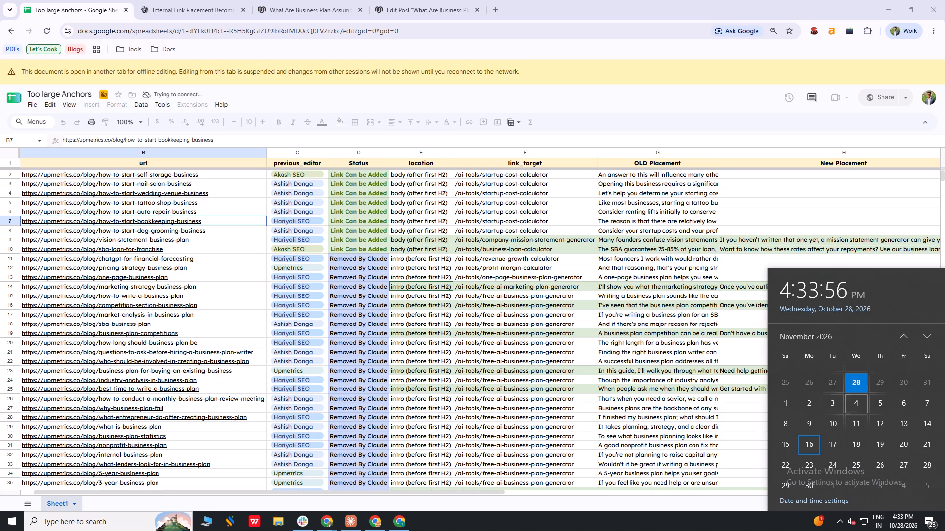
{"action": "left_click", "coordinate": [799, 210]}
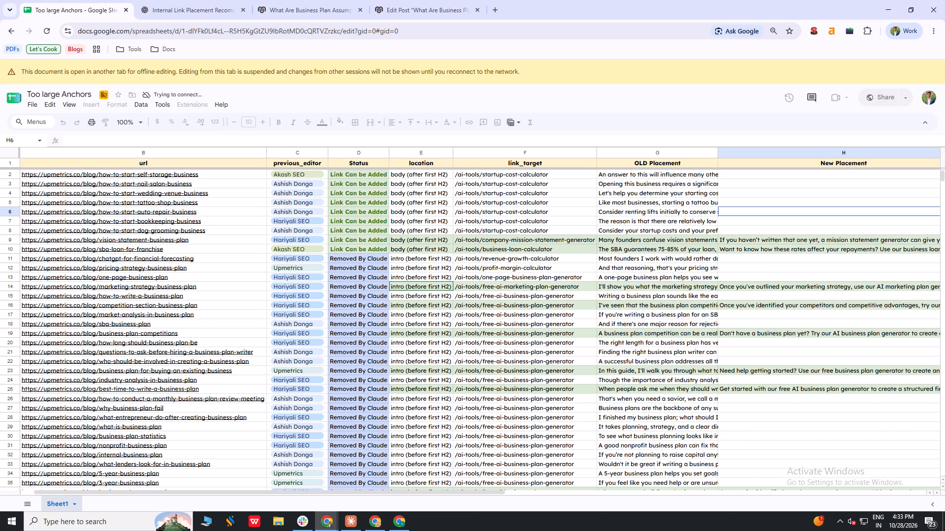
Reload the Too large Anchors sheet.
{"action": "key", "text": "F5"}
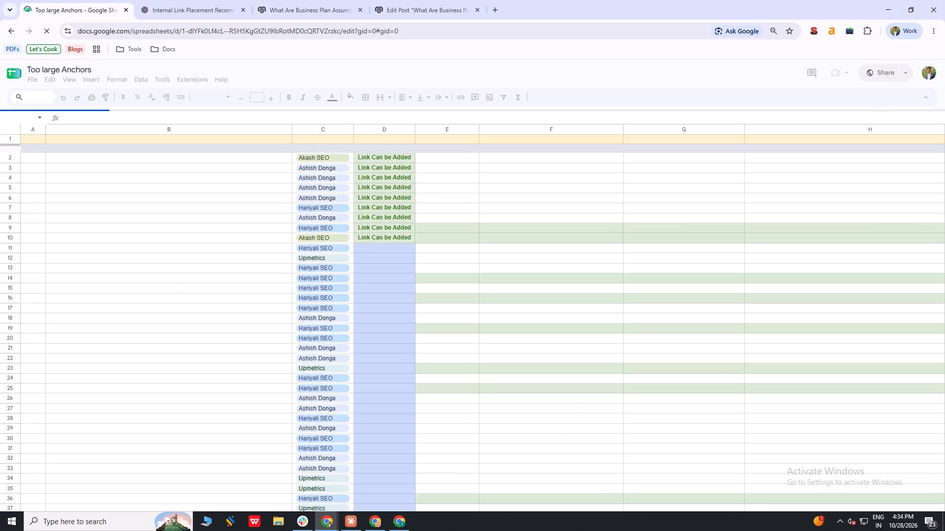
Examine the link targets and OLD Placement texts of the Removed By Claude rows from business-plan-statistics to 5-year-business-plan.
{"action": "scroll", "coordinate": [661, 295], "scroll_direction": "down", "scroll_amount": 3}
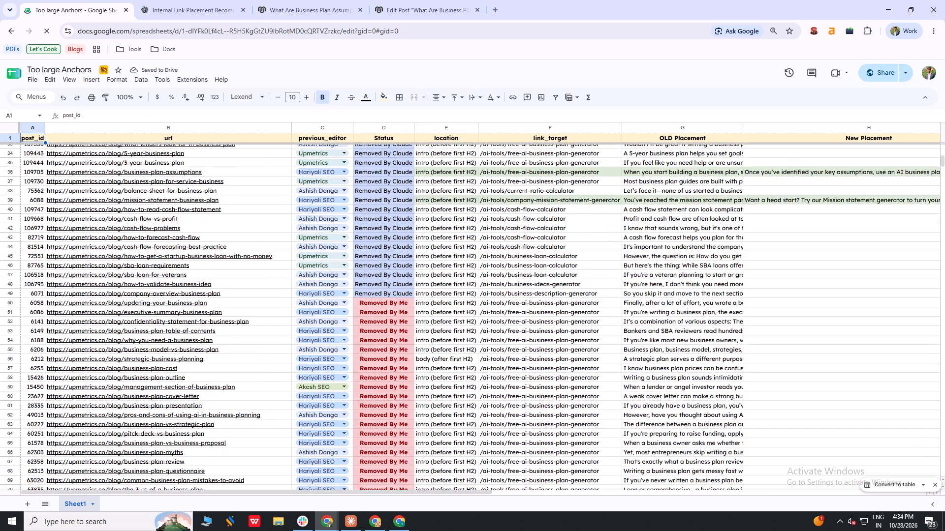
{"action": "scroll", "coordinate": [661, 295], "scroll_direction": "down", "scroll_amount": 3}
{"action": "scroll", "coordinate": [661, 295], "scroll_direction": "up", "scroll_amount": 4}
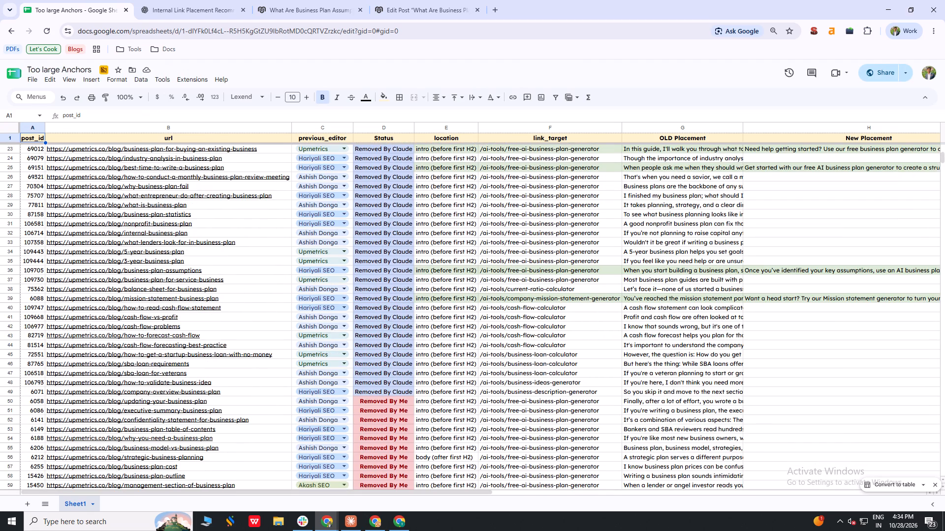
{"action": "left_click", "coordinate": [462, 207]}
{"action": "left_click", "coordinate": [565, 214]}
{"action": "left_click", "coordinate": [699, 227]}
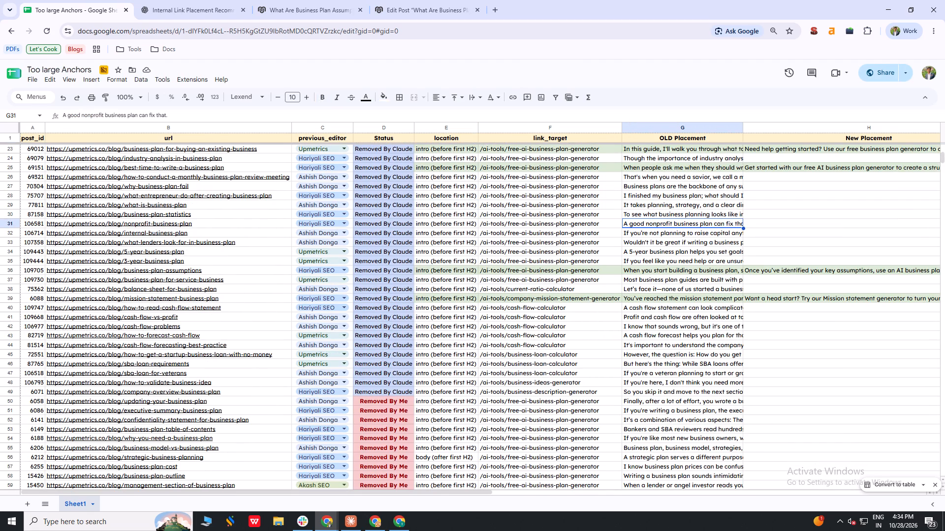
{"action": "left_click", "coordinate": [568, 204]}
{"action": "left_click", "coordinate": [706, 214]}
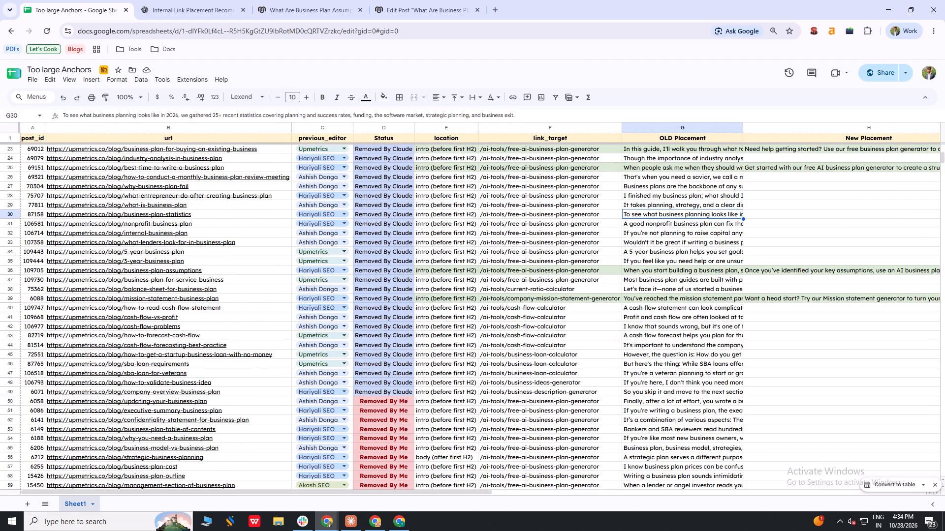
{"action": "left_click", "coordinate": [548, 220]}
{"action": "left_click", "coordinate": [676, 222]}
{"action": "left_click", "coordinate": [561, 236]}
{"action": "left_click", "coordinate": [676, 241]}
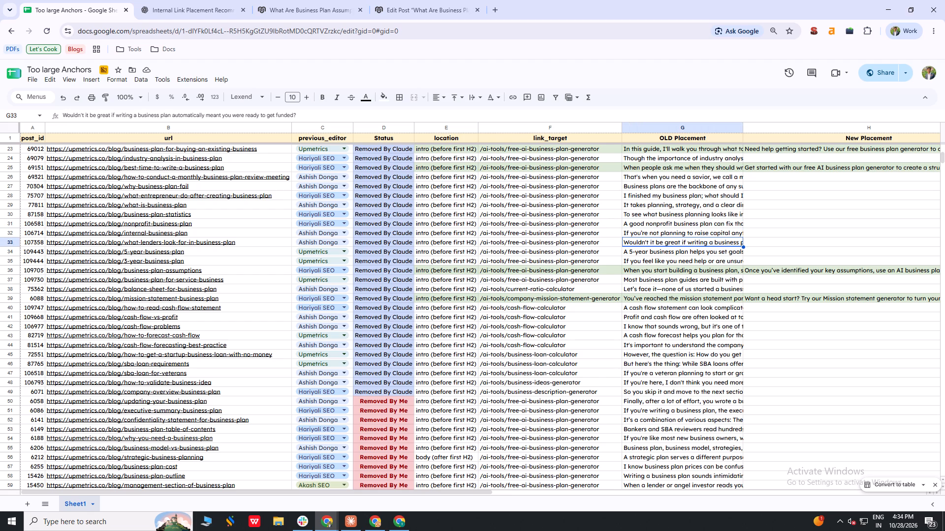
{"action": "left_click", "coordinate": [568, 255]}
{"action": "left_click", "coordinate": [673, 255]}
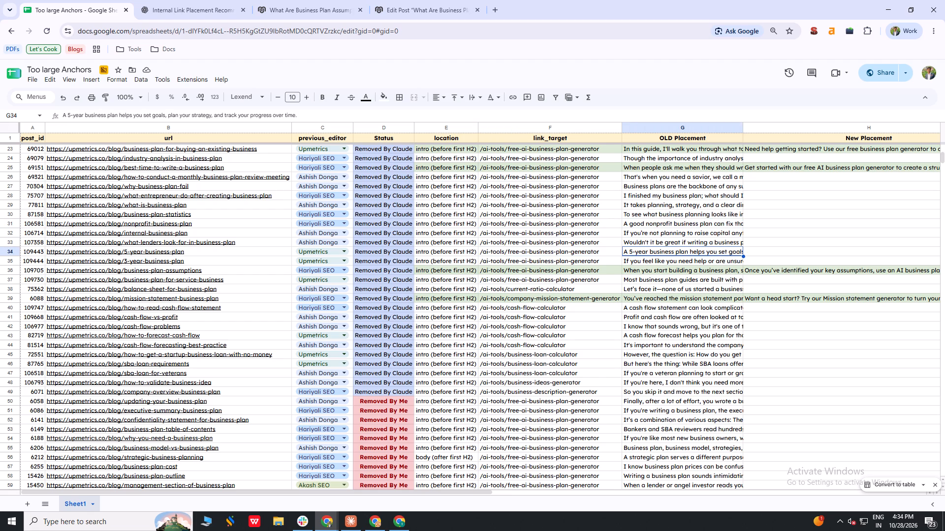
{"action": "left_click", "coordinate": [521, 197]}
{"action": "left_click", "coordinate": [726, 230]}
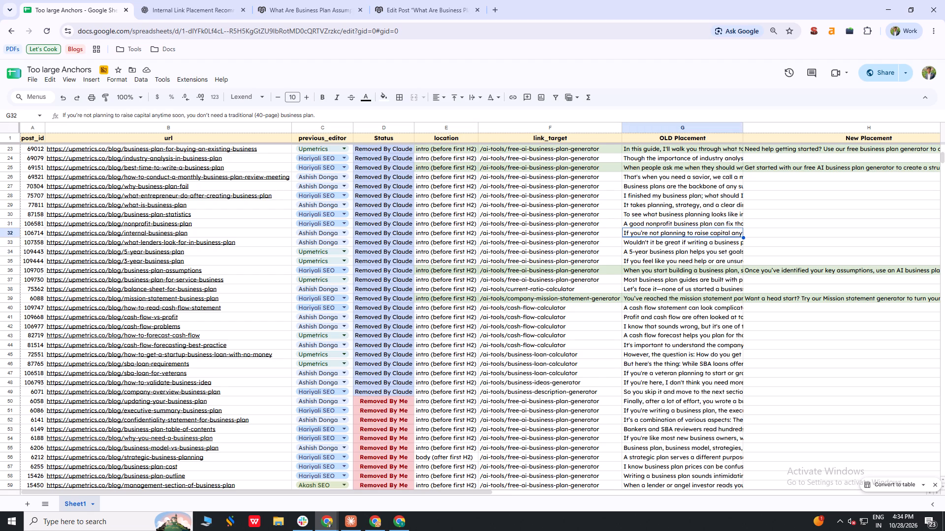
{"action": "left_click", "coordinate": [583, 234]}
{"action": "left_click", "coordinate": [652, 238]}
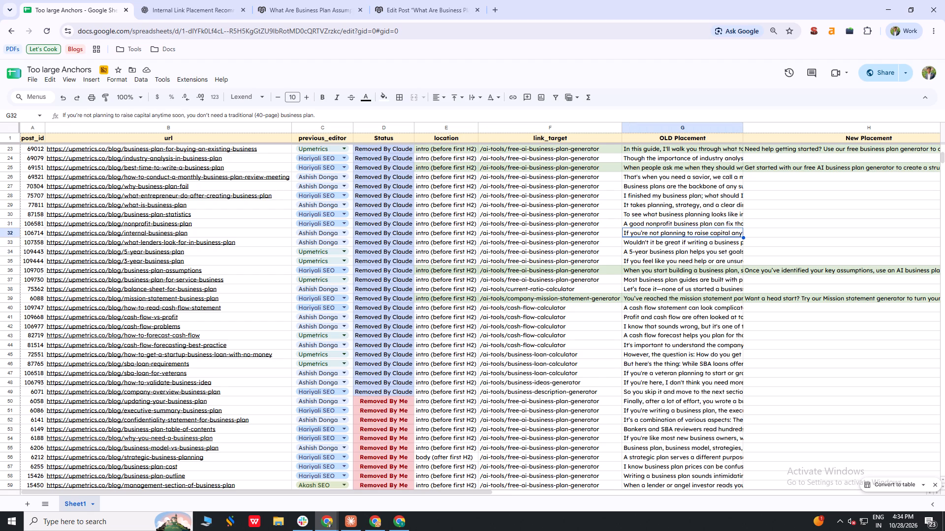
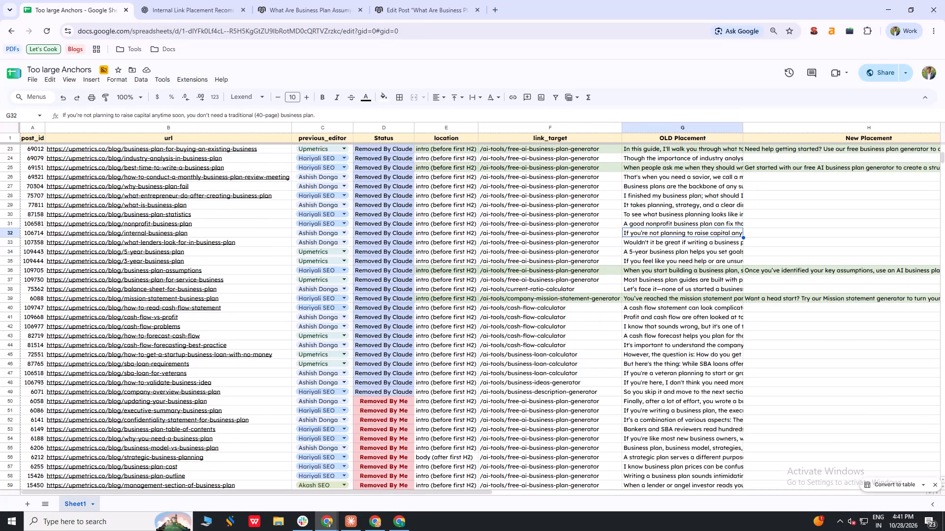
Examine the location, link_target and OLD Placement values of the rows between what-is-business-plan and business-plan-vs-business-proposal.
{"action": "scroll", "coordinate": [541, 358], "scroll_direction": "down", "scroll_amount": 1}
{"action": "left_click_drag", "start_coordinate": [511, 331], "coordinate": [511, 393]}
{"action": "left_click", "coordinate": [546, 447]}
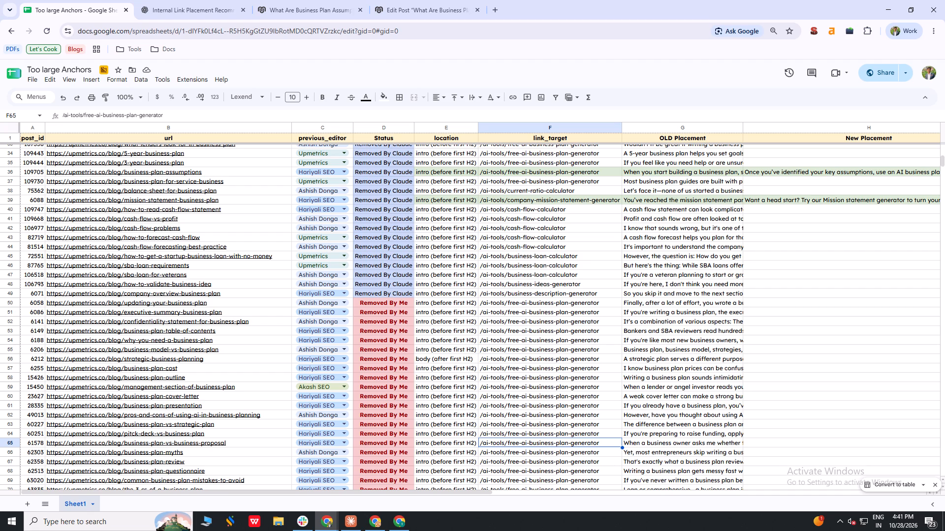
{"action": "scroll", "coordinate": [470, 326], "scroll_direction": "up", "scroll_amount": 1}
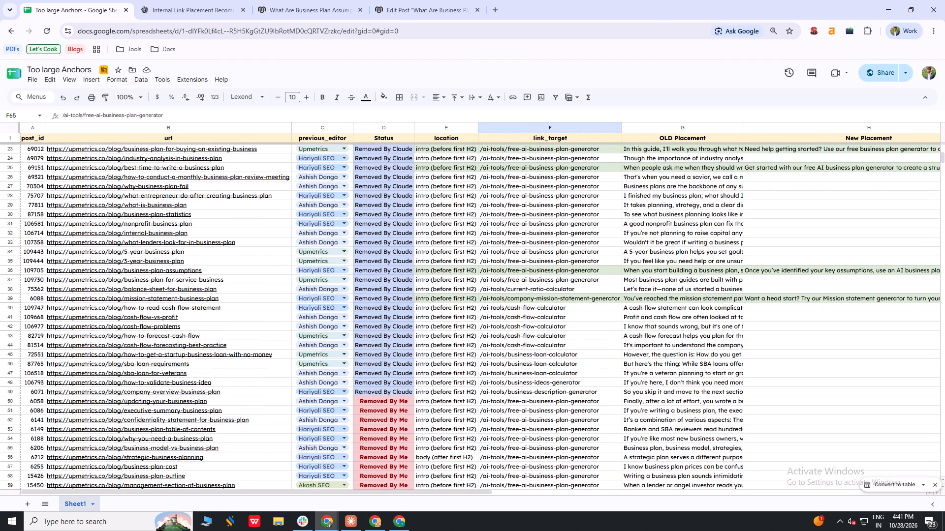
{"action": "scroll", "coordinate": [471, 333], "scroll_direction": "up", "scroll_amount": 1}
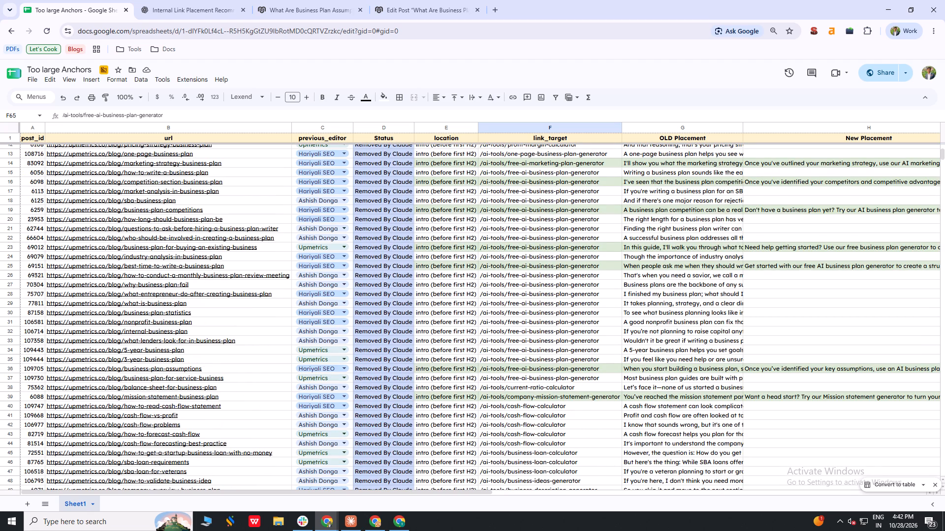
{"action": "left_click", "coordinate": [505, 313]}
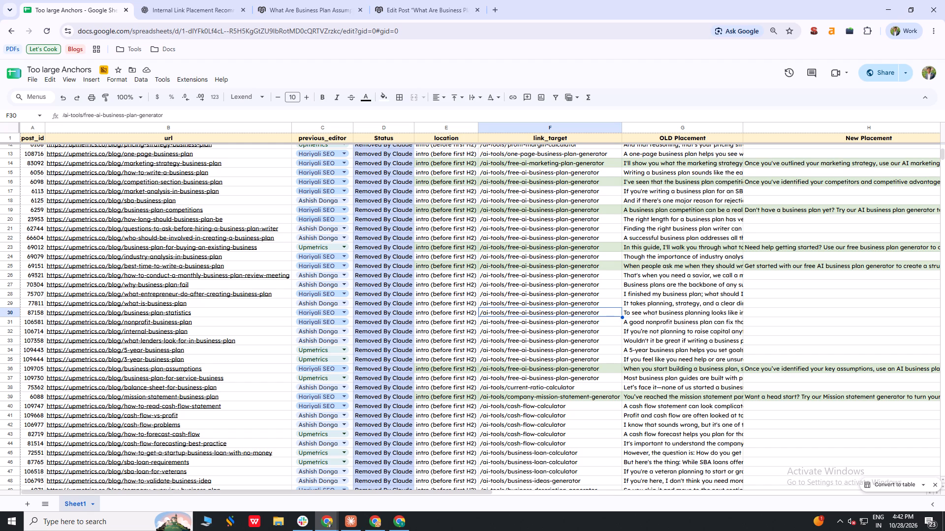
{"action": "left_click", "coordinate": [670, 327]}
{"action": "left_click", "coordinate": [479, 318]}
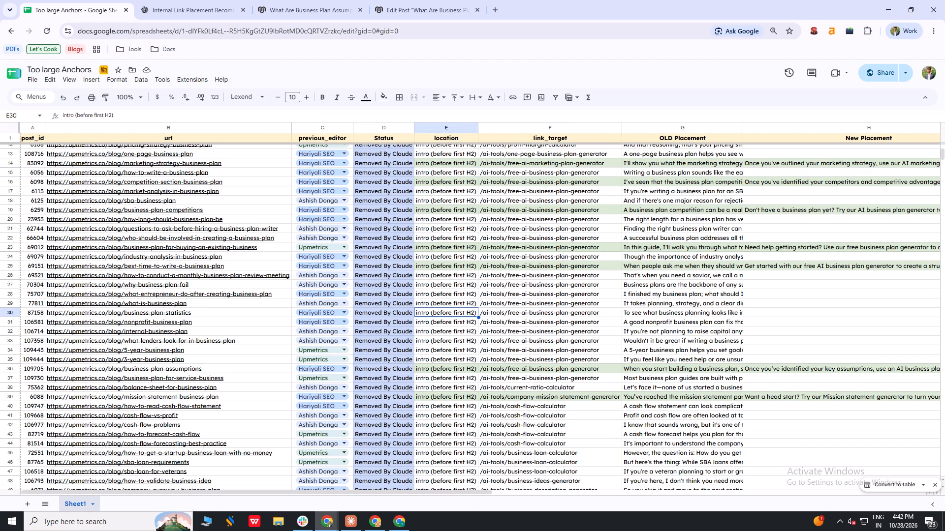
{"action": "left_click", "coordinate": [665, 326]}
{"action": "left_click_drag", "start_coordinate": [431, 305], "coordinate": [611, 323]}
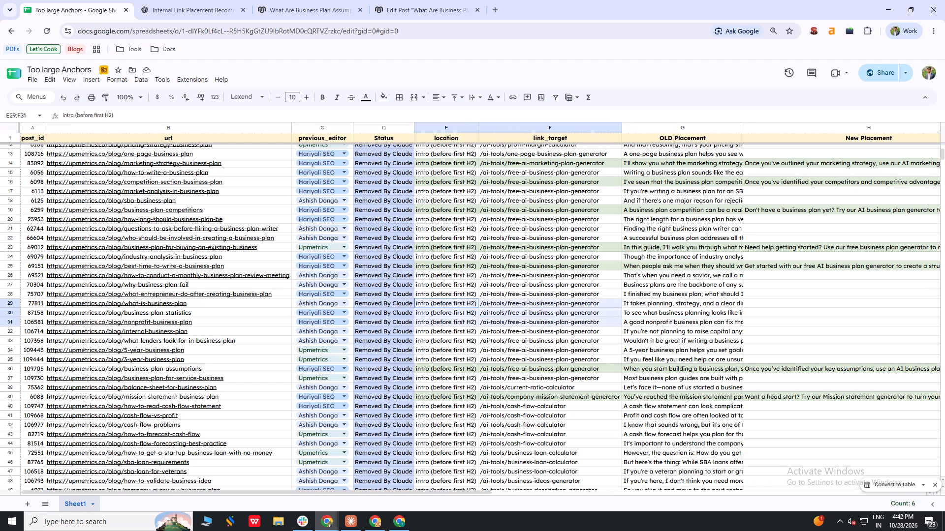
{"action": "left_click_drag", "start_coordinate": [611, 323], "coordinate": [677, 304]}
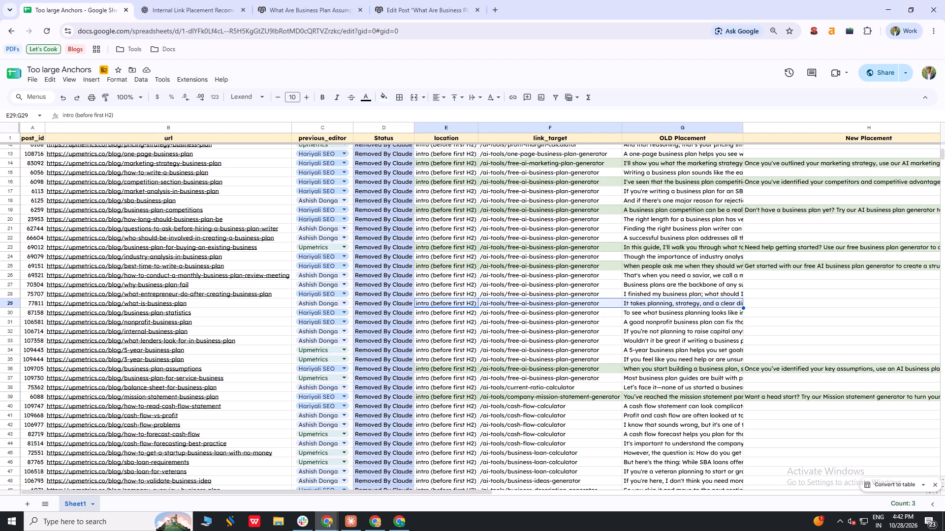
Fit the link_target column's width to its contents.
{"action": "double_click", "coordinate": [621, 126]}
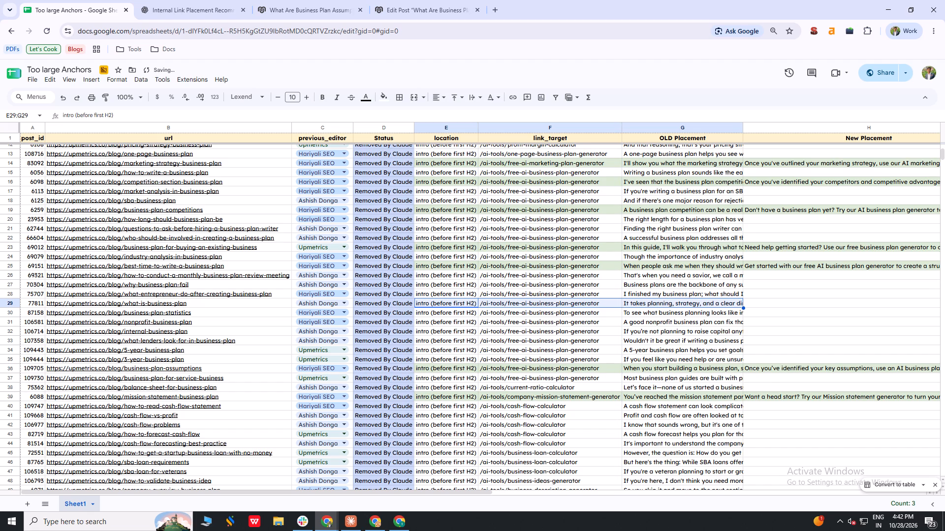
Examine the location, link_target and OLD Placement of Removed By Claude rows from internal-business-plan to company-overview-business-plan.
{"action": "left_click", "coordinate": [628, 327]}
{"action": "left_click", "coordinate": [418, 329]}
{"action": "left_click", "coordinate": [537, 332]}
{"action": "left_click", "coordinate": [657, 346]}
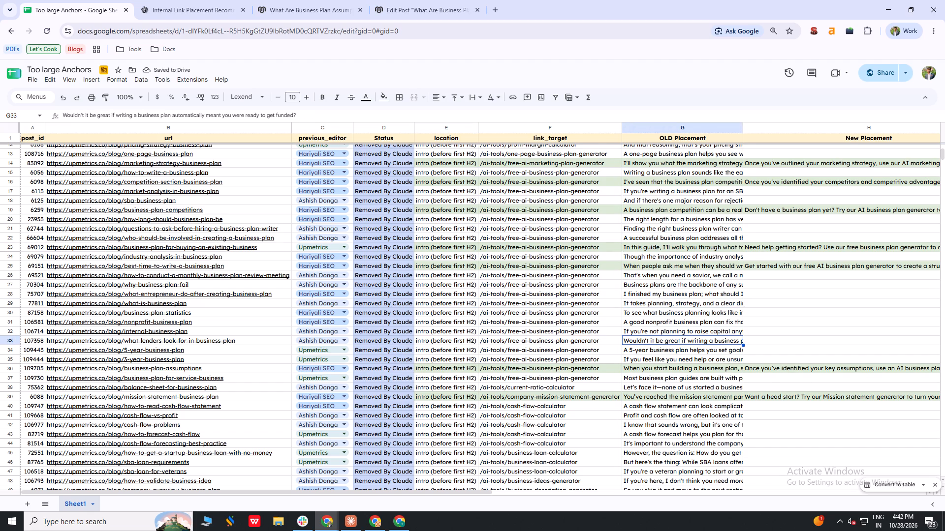
{"action": "scroll", "coordinate": [622, 321], "scroll_direction": "down", "scroll_amount": 2}
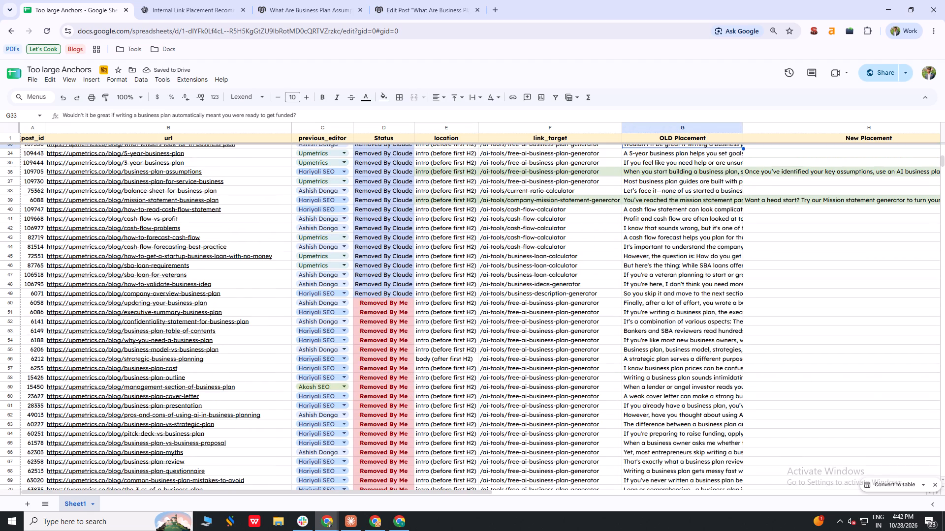
{"action": "left_click_drag", "start_coordinate": [432, 258], "coordinate": [648, 259]}
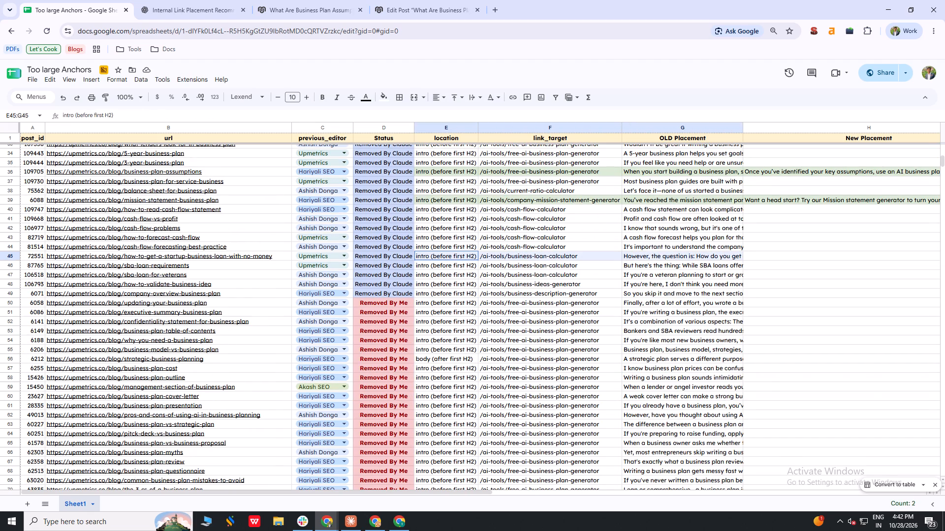
{"action": "left_click_drag", "start_coordinate": [648, 259], "coordinate": [653, 258]}
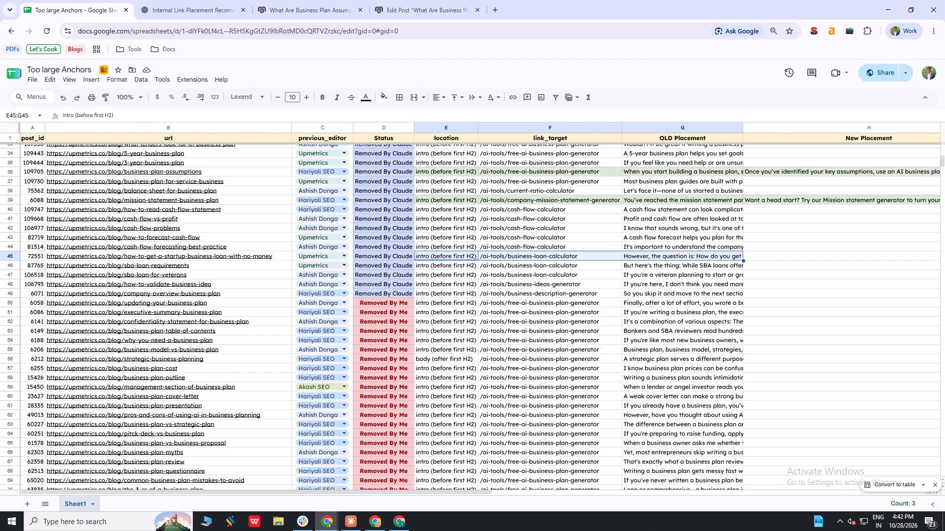
{"action": "left_click", "coordinate": [437, 286]}
{"action": "left_click", "coordinate": [535, 290]}
{"action": "left_click", "coordinate": [657, 294]}
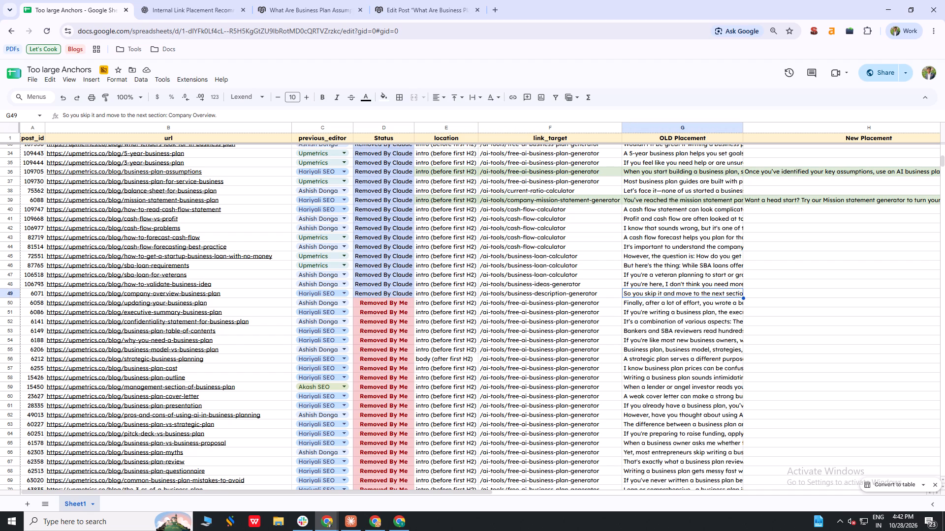